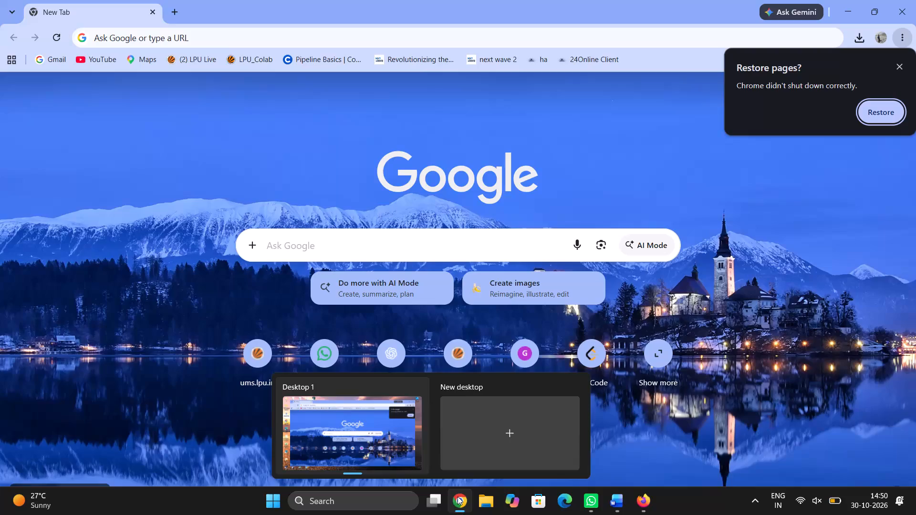
Return to Desktop 1 and open a new browser tab.
click(383, 436)
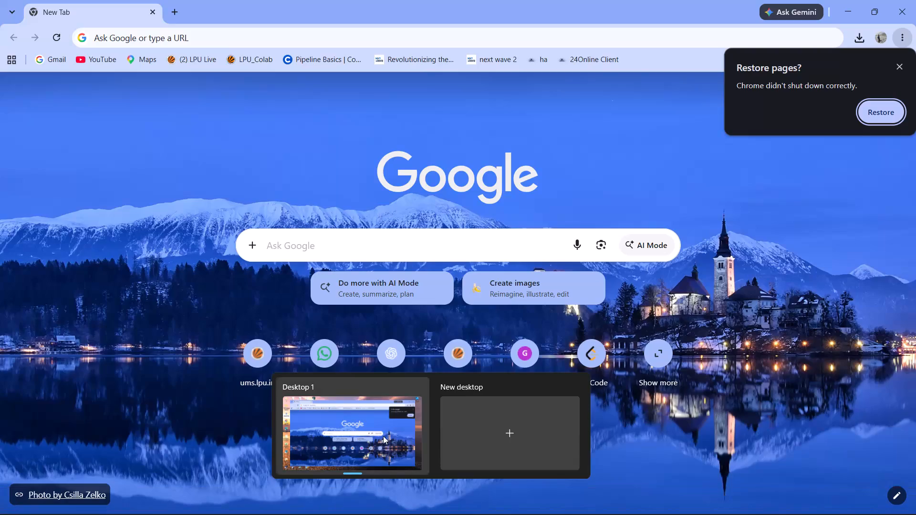
click(178, 3)
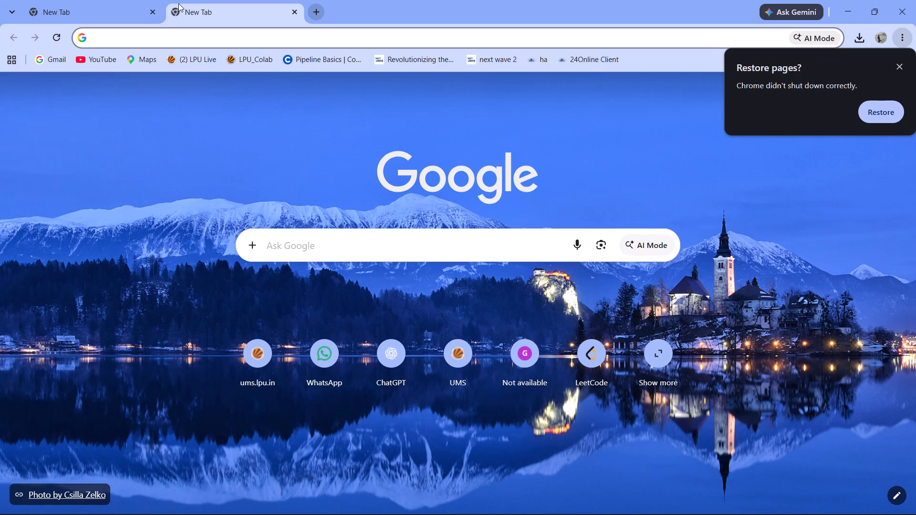
Switch to the WhatsApp window.
click(595, 494)
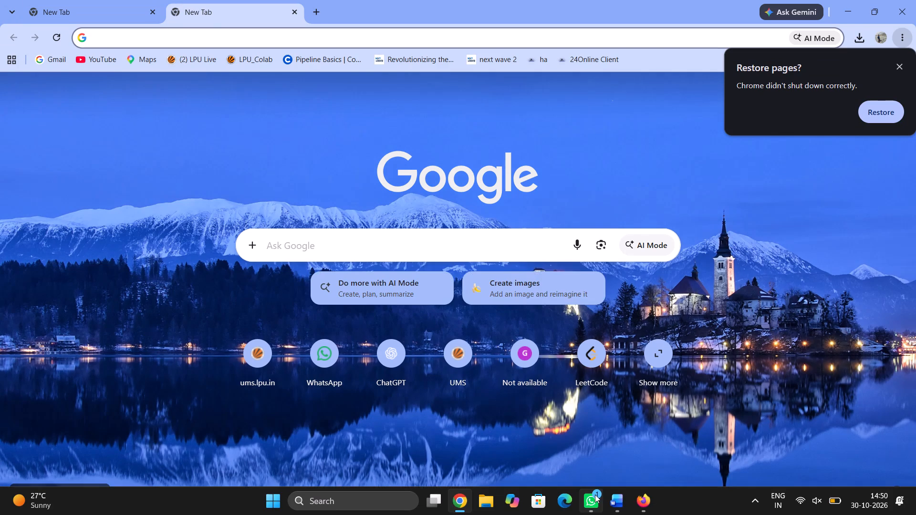
click(591, 501)
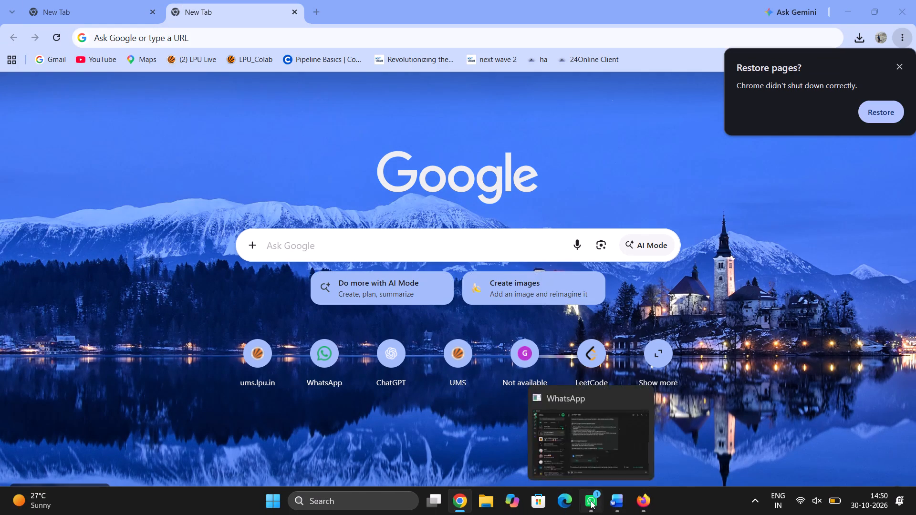
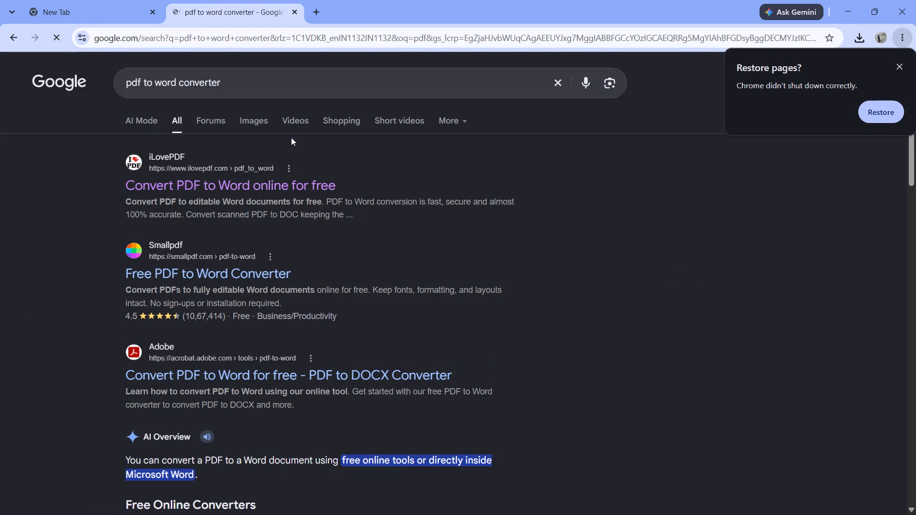
Open iLovePDF's PDF to Word converter from the search results and bring up the file chooser for the PDF to convert.
click(172, 183)
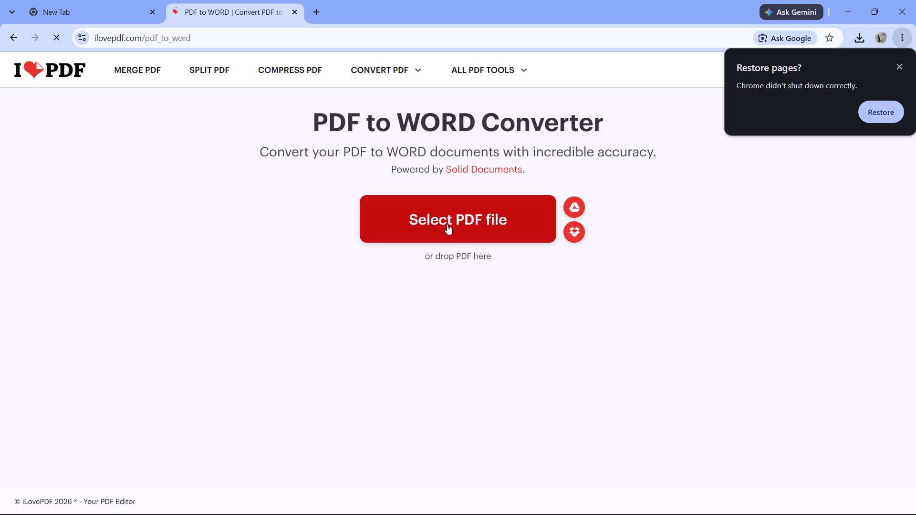
click(447, 224)
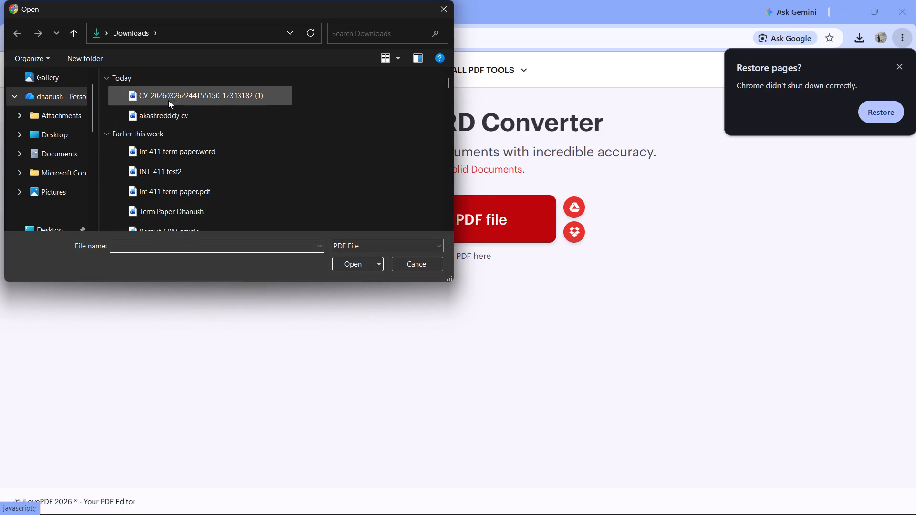
Upload the PDF whose name begins with CV_ from the Downloads folder and convert it to a Word document.
click(168, 100)
click(349, 270)
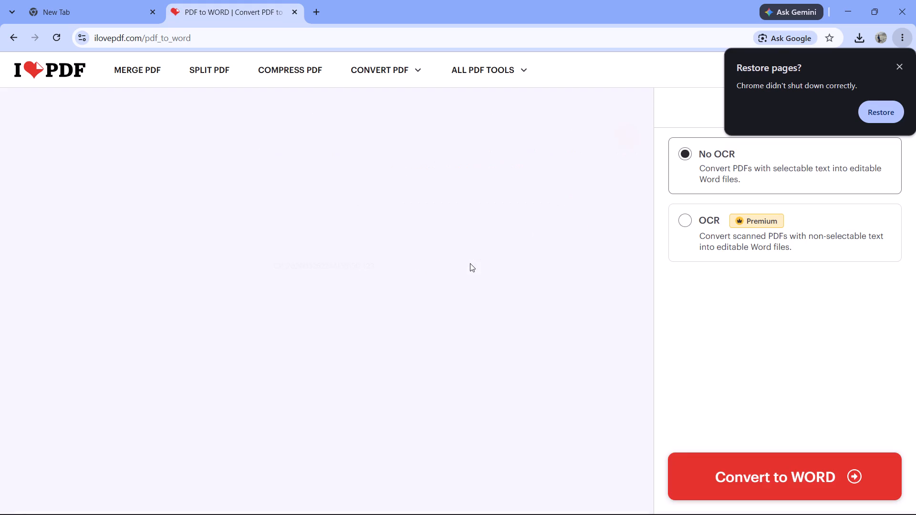
click(739, 477)
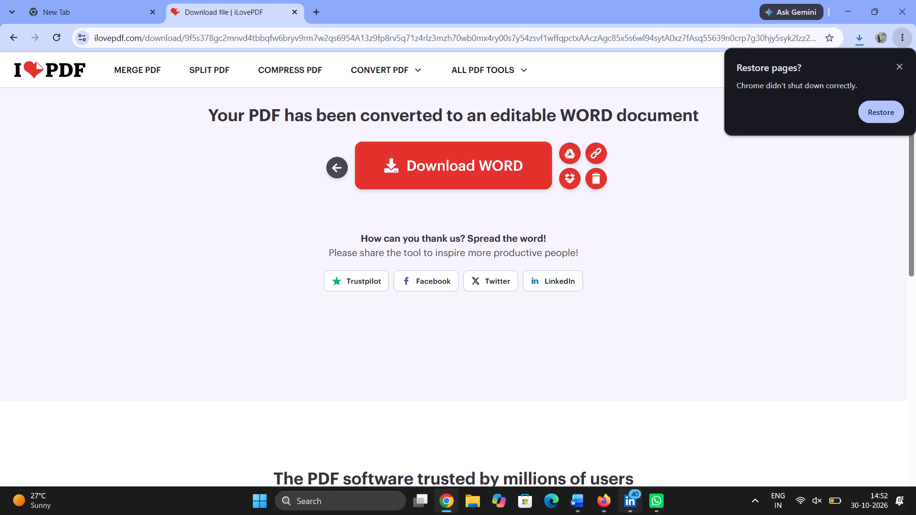
Download the converted Word version of the CV.
click(391, 188)
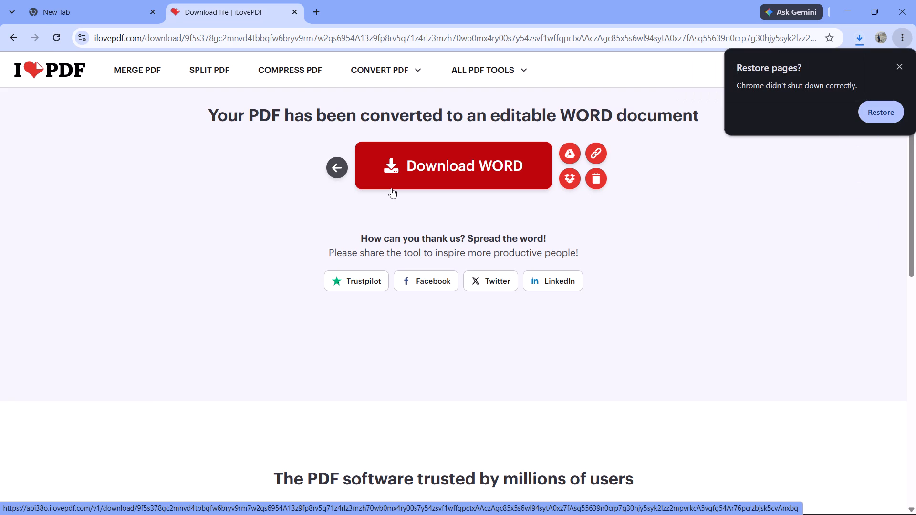
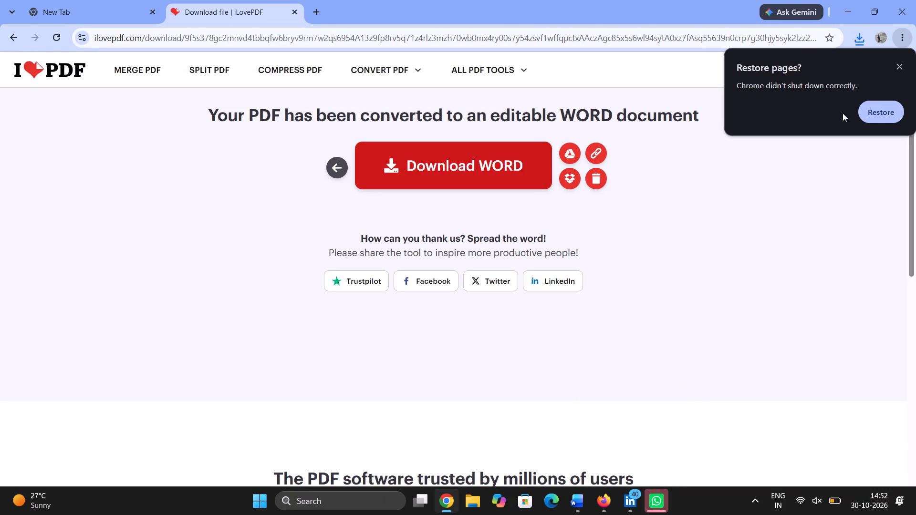
Open the most recently downloaded CV document in Word and enable editing for it.
click(857, 37)
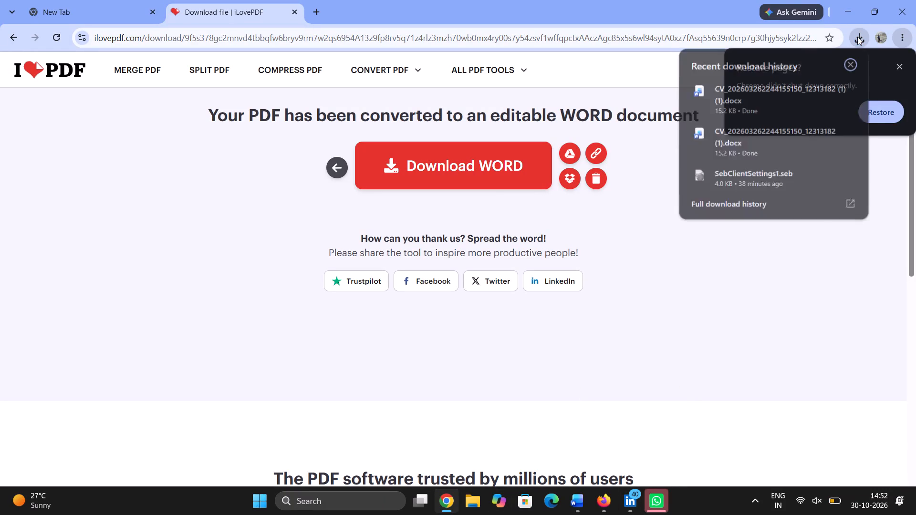
click(845, 88)
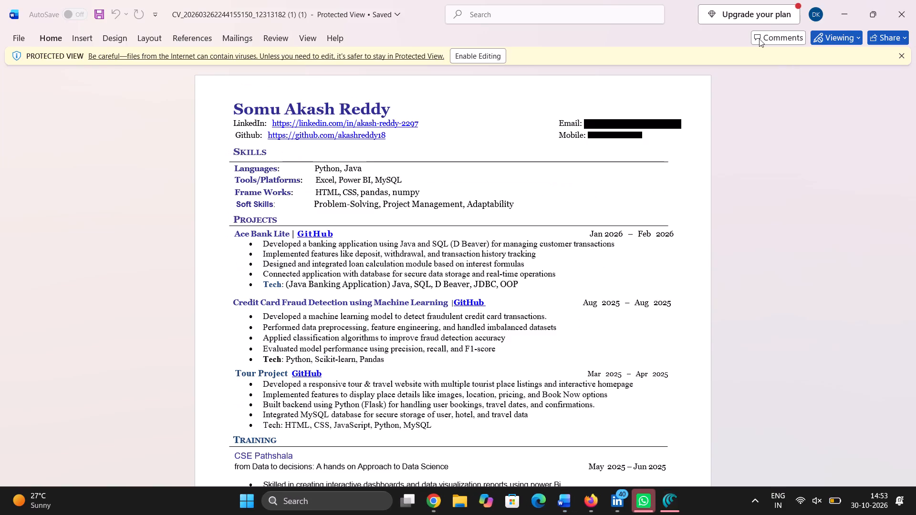
click(481, 54)
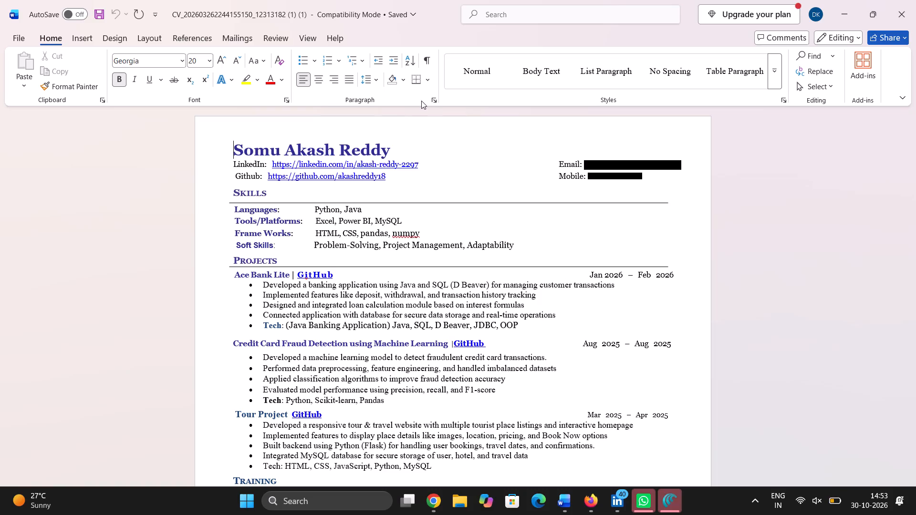
Replace the name in the CV's title line with the new candidate's full name.
click(383, 162)
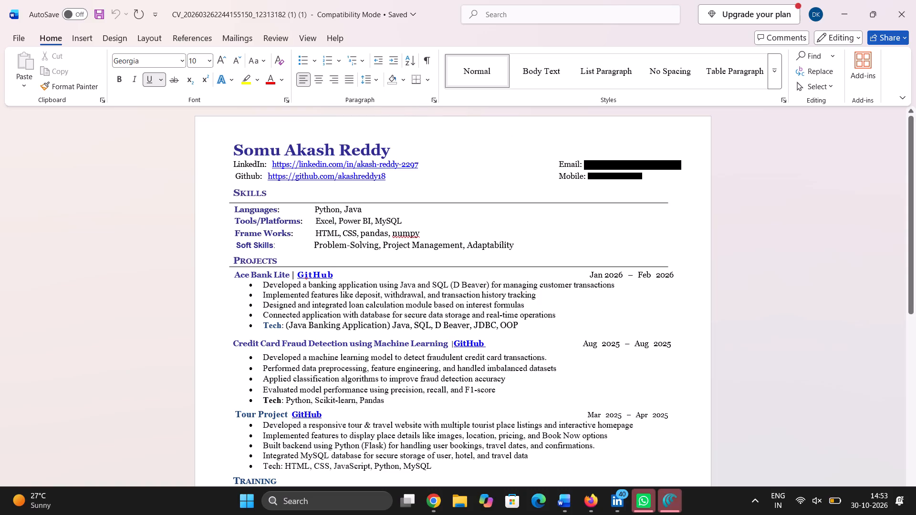
click(399, 149)
key(BackSpace)
key(BackSpace)
key(BackSpace)
key(BackSpace)
key(BackSpace)
key(BackSpace)
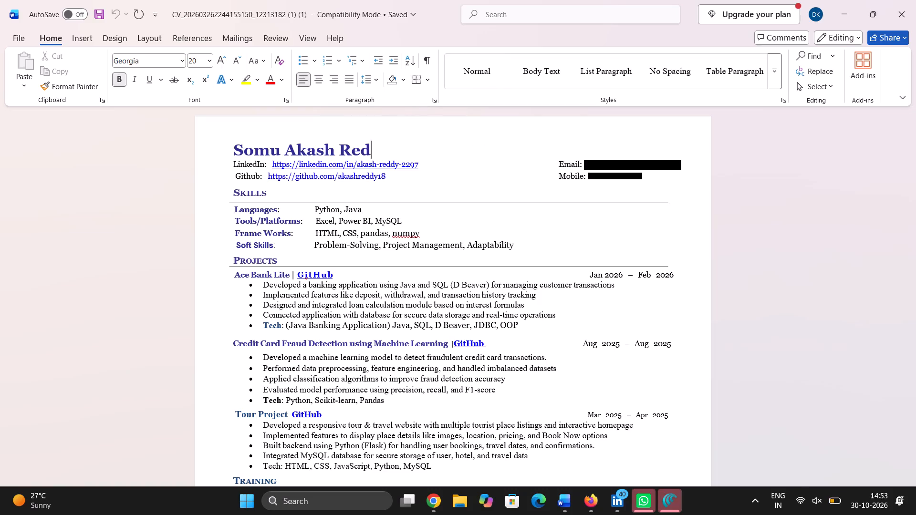
key(BackSpace)
key(BackSpace)
key(BackSpace)
key(BackSpace)
key(BackSpace)
key(BackSpace)
key(BackSpace)
key(BackSpace)
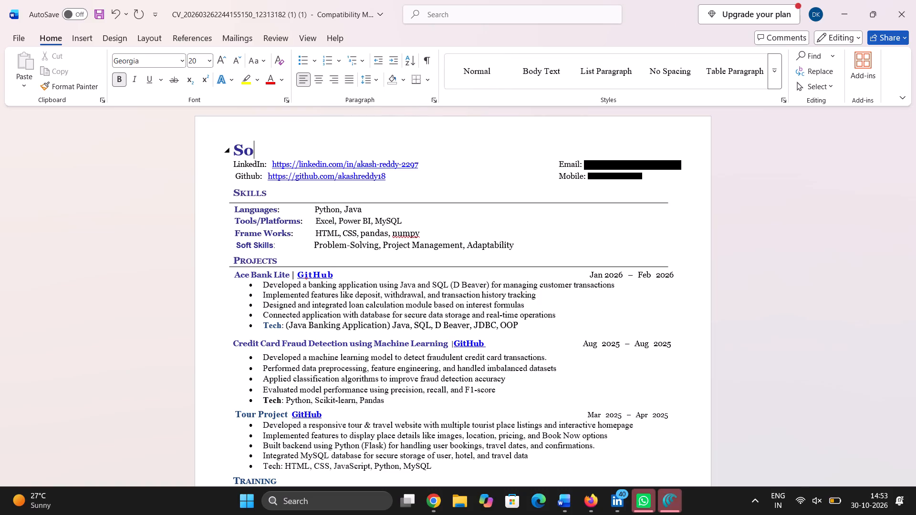
key(BackSpace)
key(BackSpace)
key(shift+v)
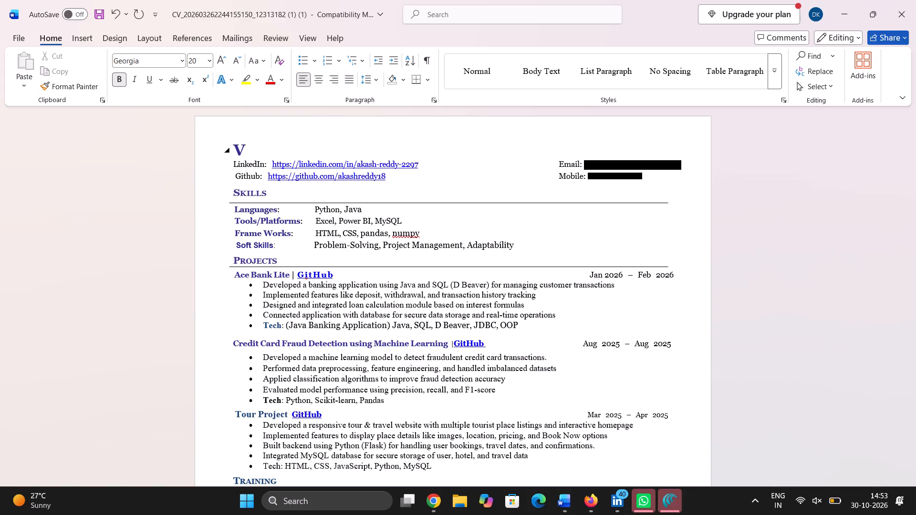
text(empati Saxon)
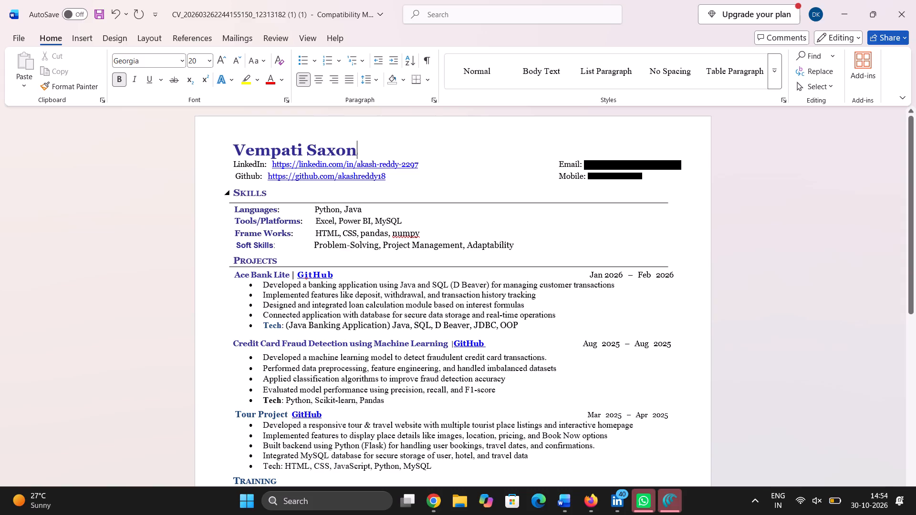
Delete the old profile URL after the LinkedIn label in the CV header, leaving one space after the colon.
click(416, 166)
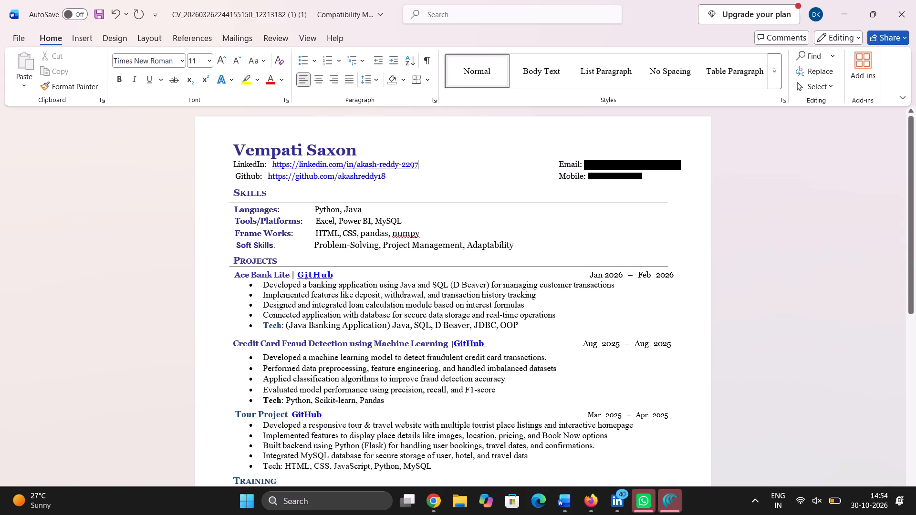
click(416, 166)
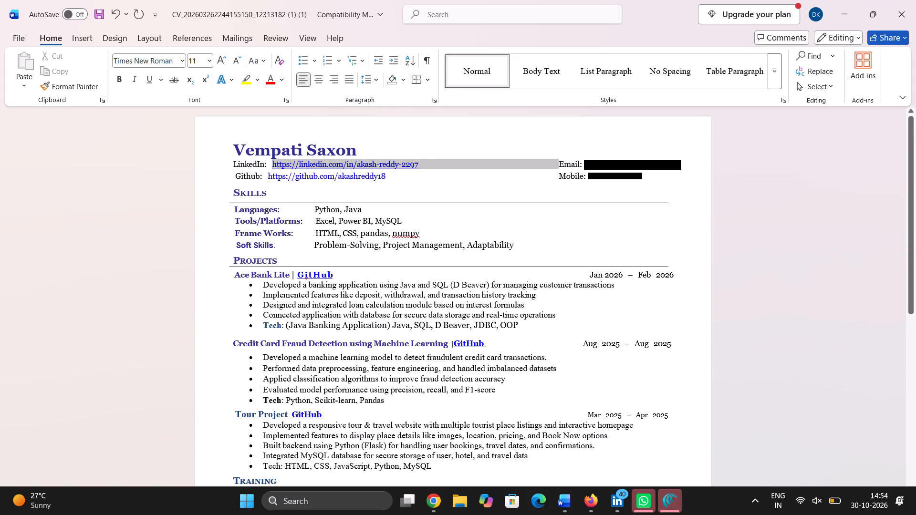
click(418, 166)
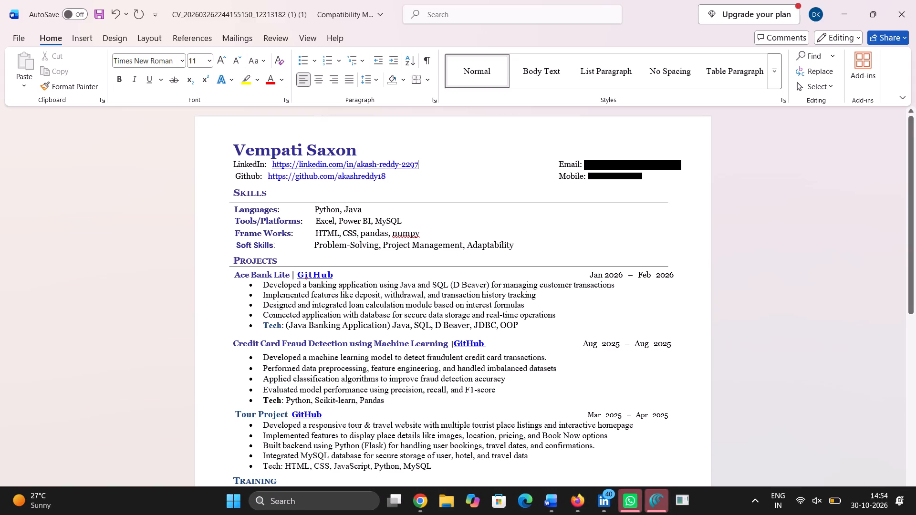
key(BackSpace)
key(BackSpace)
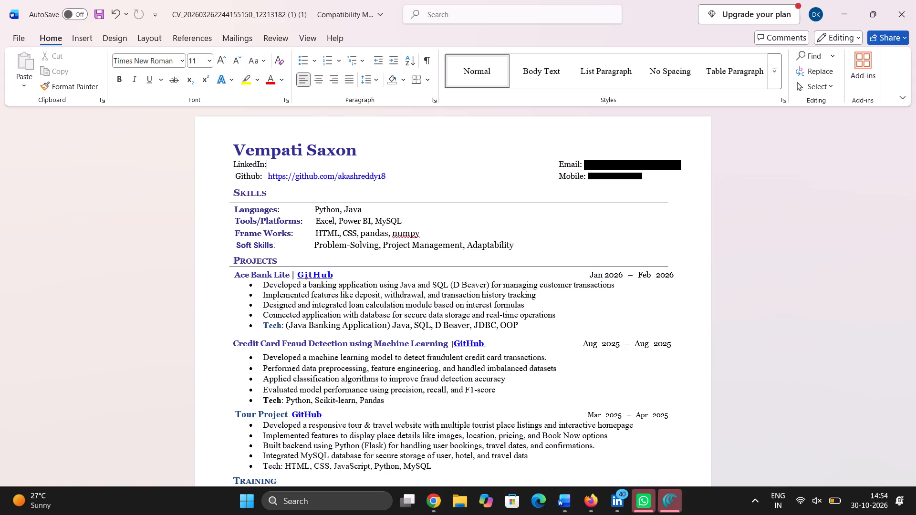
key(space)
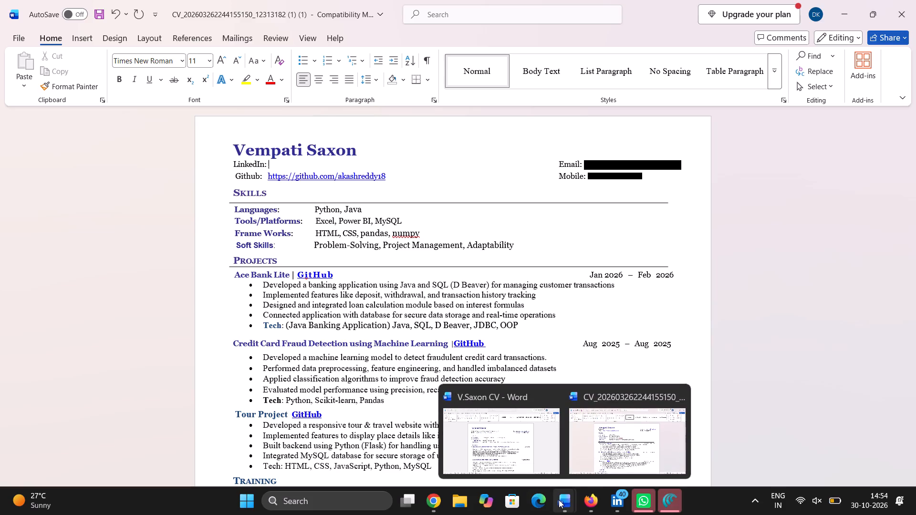
Copy the LinkedIn URL, without its trailing hyphen, from the candidate's other open CV and paste it after the LinkedIn label in the converted CV.
click(522, 455)
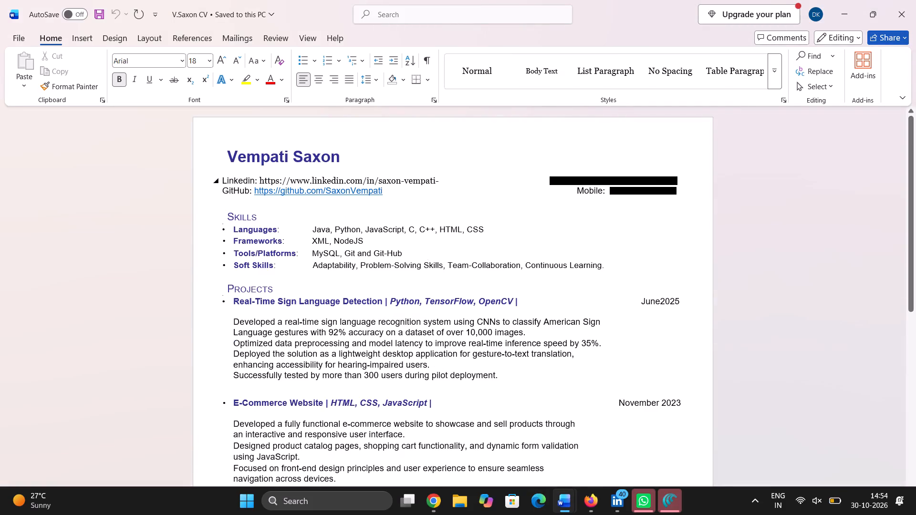
drag(440, 178, 310, 180)
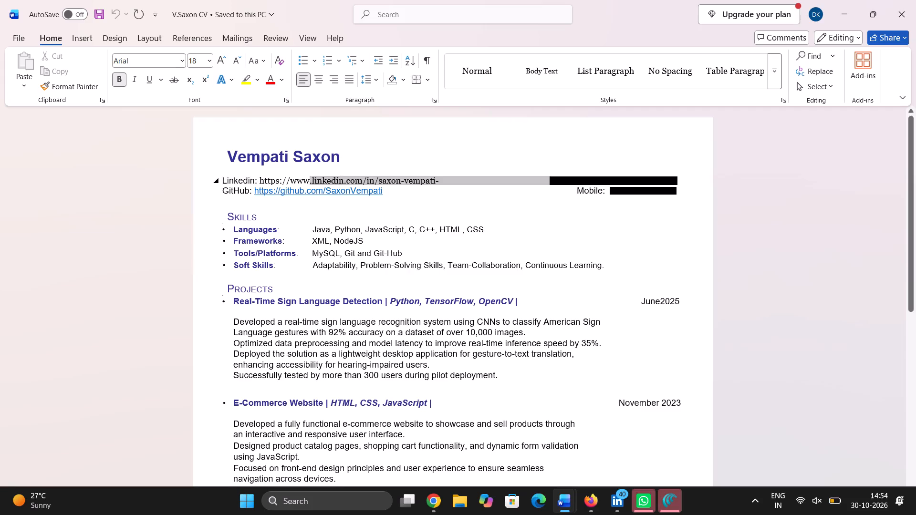
drag(310, 180, 269, 175)
click(269, 175)
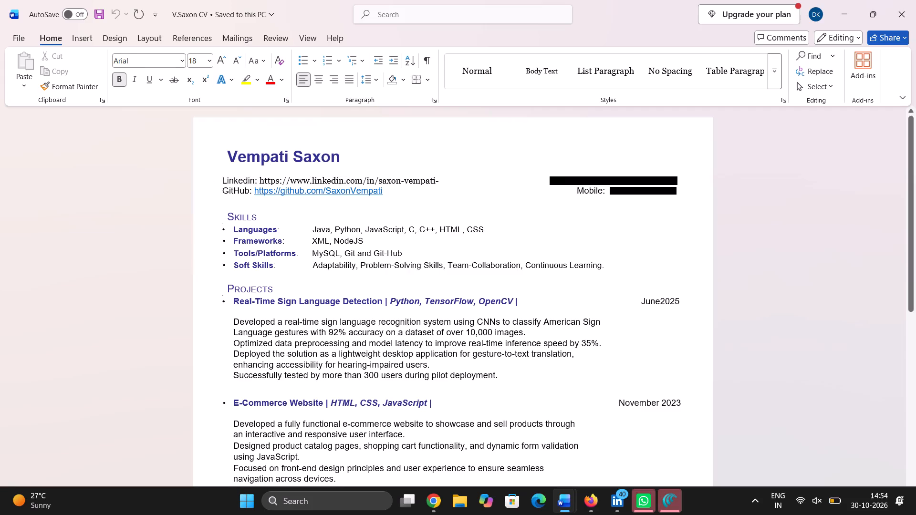
drag(259, 177, 395, 182)
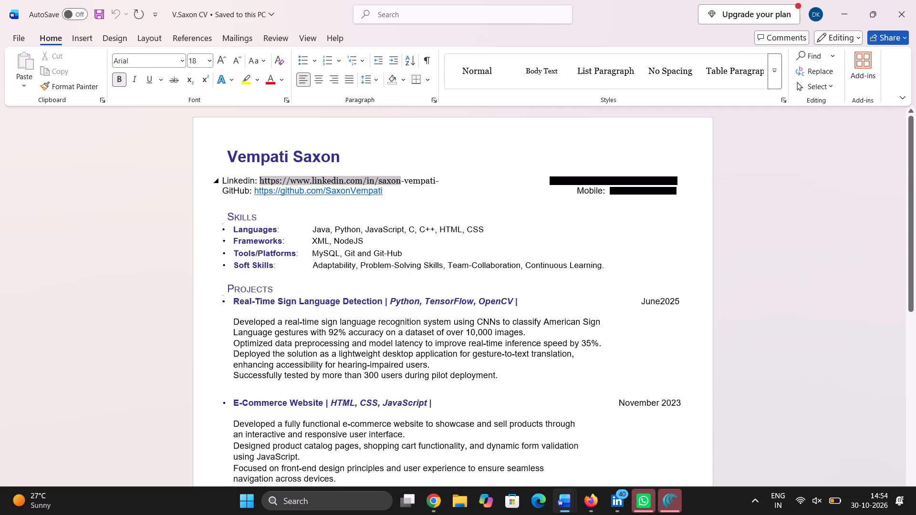
drag(395, 182, 424, 184)
key(ctrl+c)
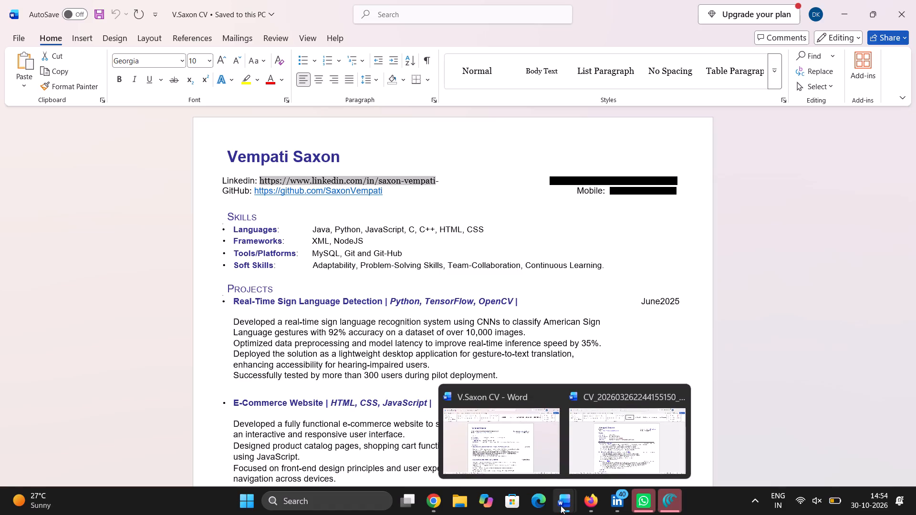
click(601, 429)
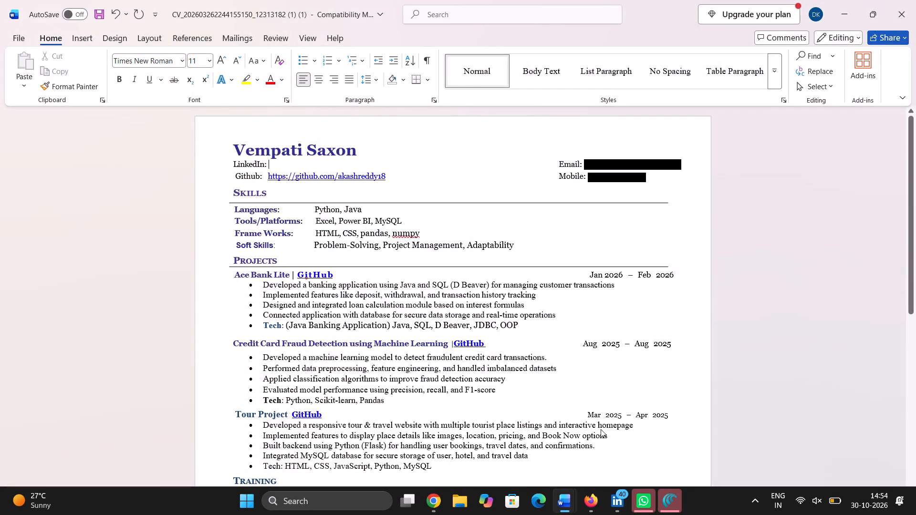
key(ctrl+v)
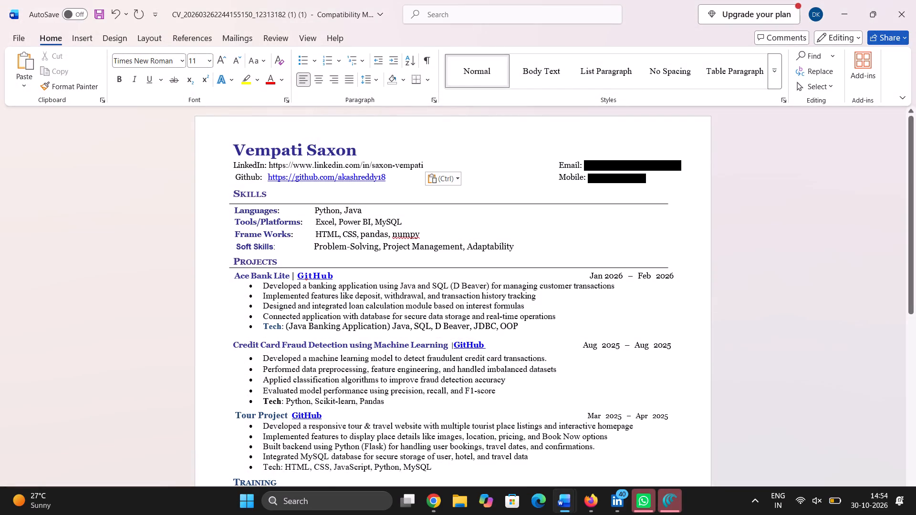
Turn the pasted LinkedIn URL into a hyperlink to the same web address, keeping the header on its original lines.
drag(425, 161, 278, 164)
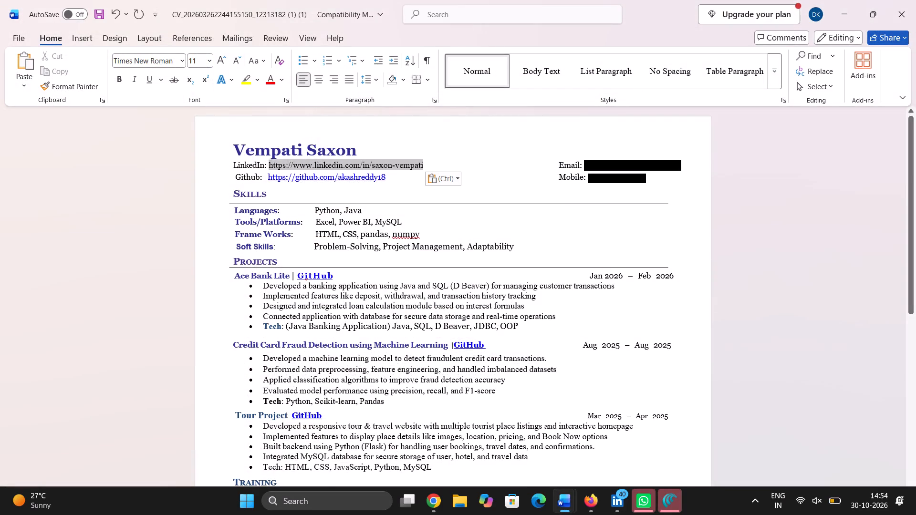
drag(278, 164, 275, 163)
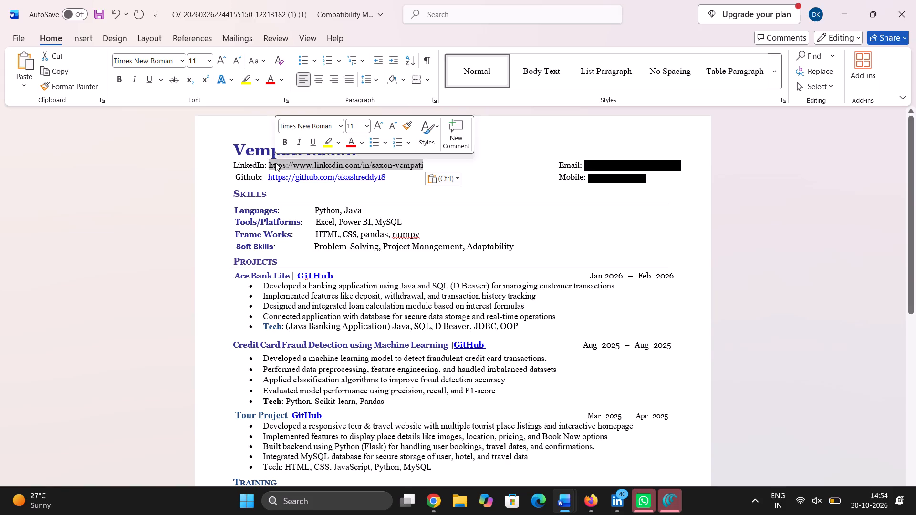
click(85, 39)
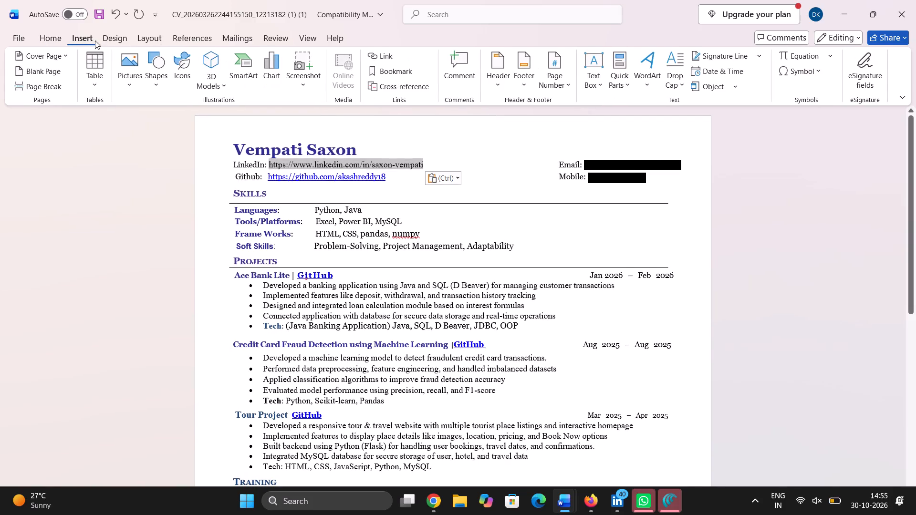
click(394, 49)
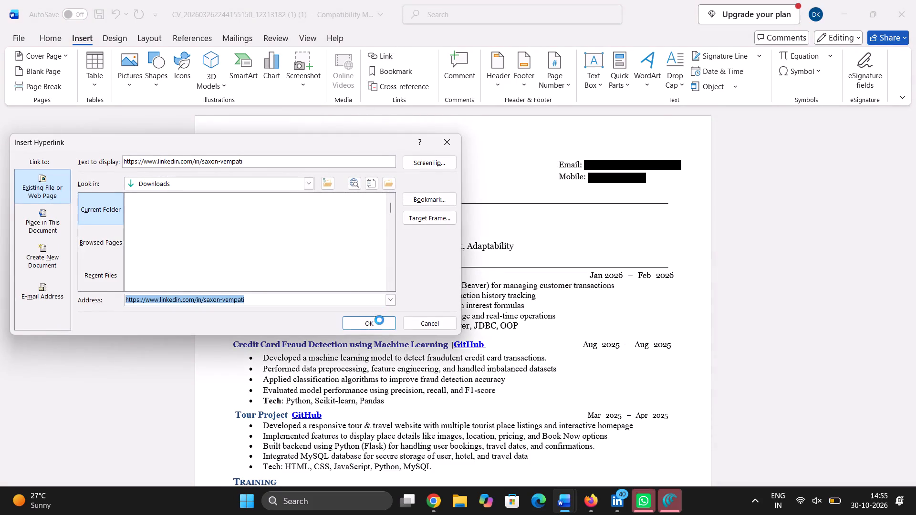
click(367, 323)
key(Return)
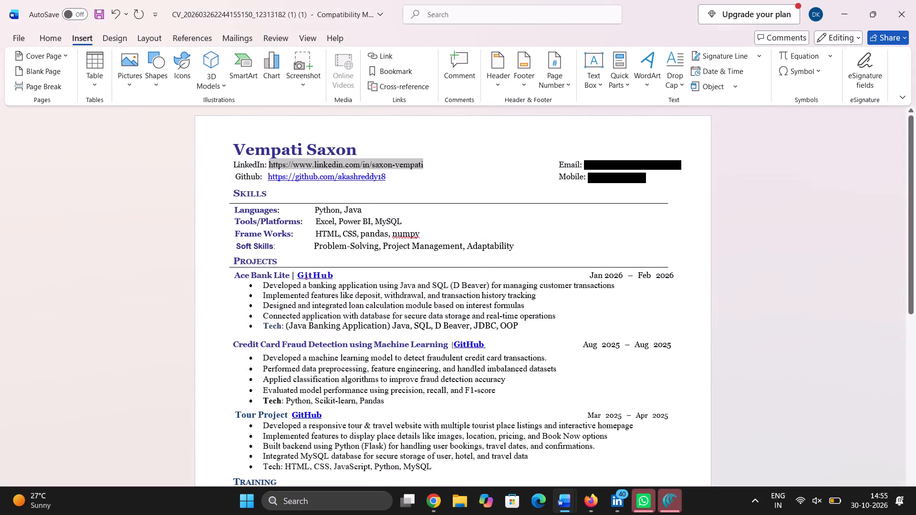
key(BackSpace)
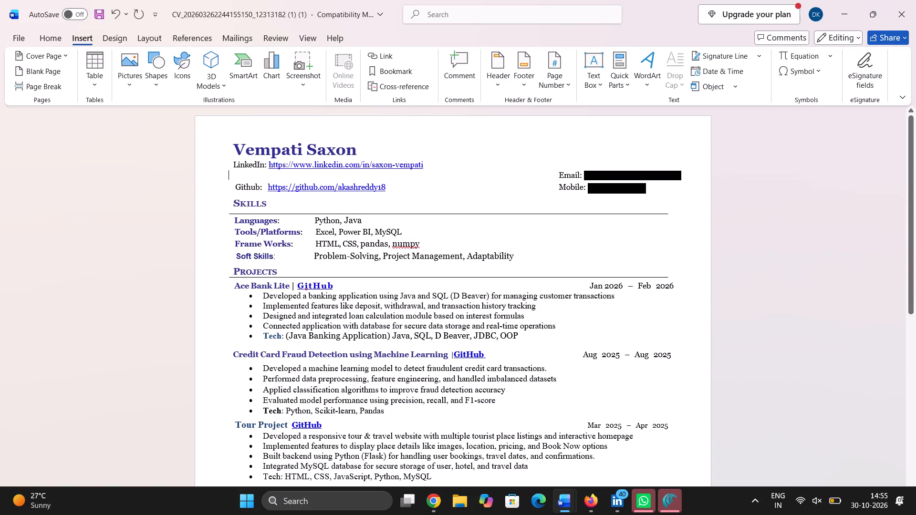
key(BackSpace)
key(BackSpace)
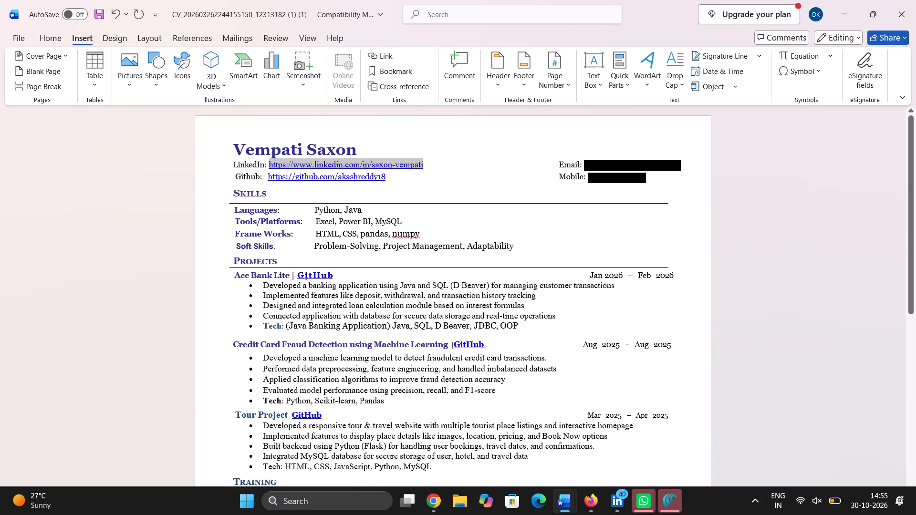
click(405, 170)
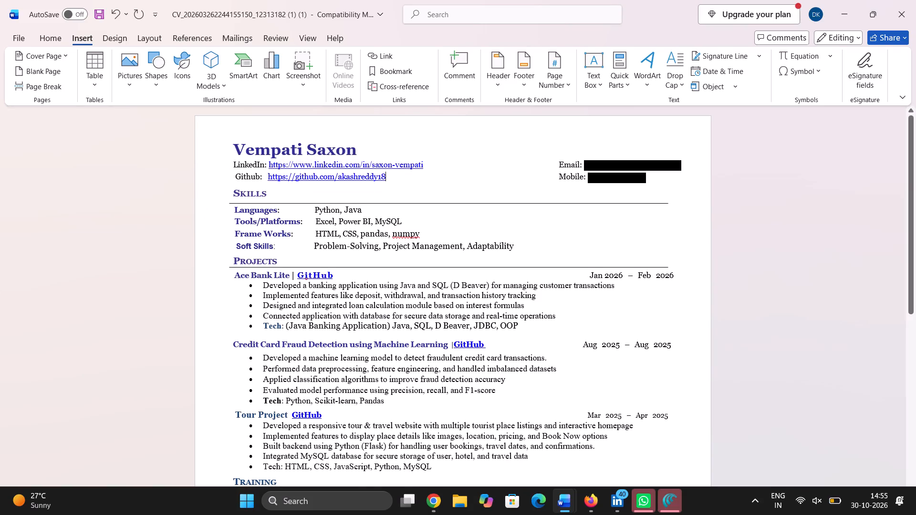
Replace the user name part of the email address in the CV header with the new candidate's.
click(638, 162)
key(BackSpace)
key(BackSpace)
key(BackSpace)
key(BackSpace)
key(BackSpace)
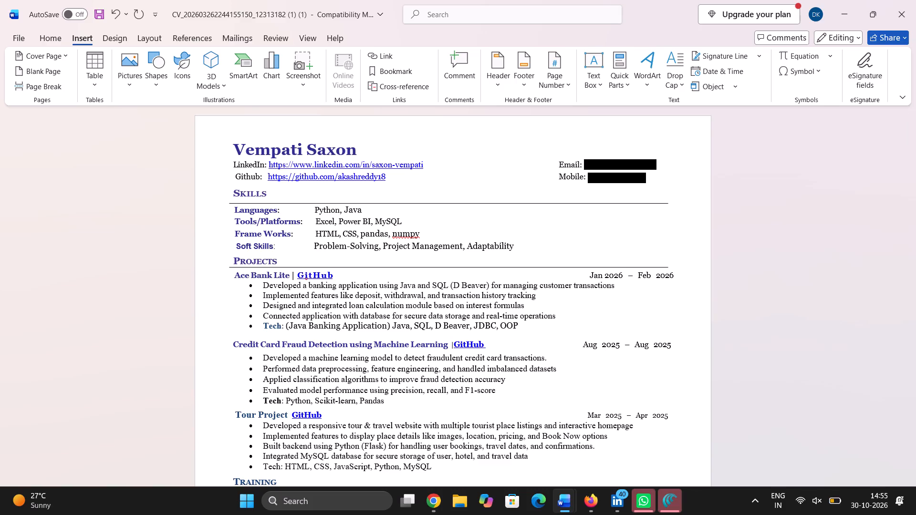
key(BackSpace)
key(BackSpace)
key(BackSpace)
key(BackSpace)
key(BackSpace)
key(BackSpace)
key(BackSpace)
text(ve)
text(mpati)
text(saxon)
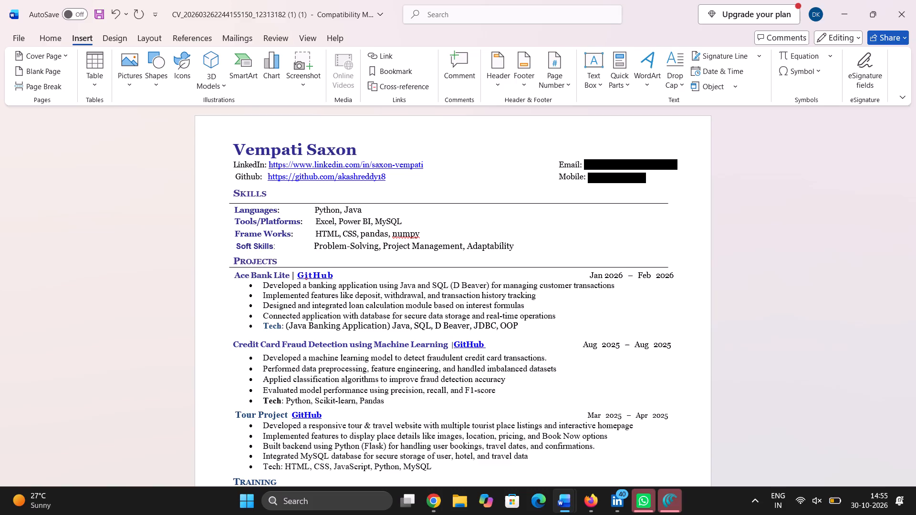
Open the mobile number in the CV header for editing at its end.
click(647, 176)
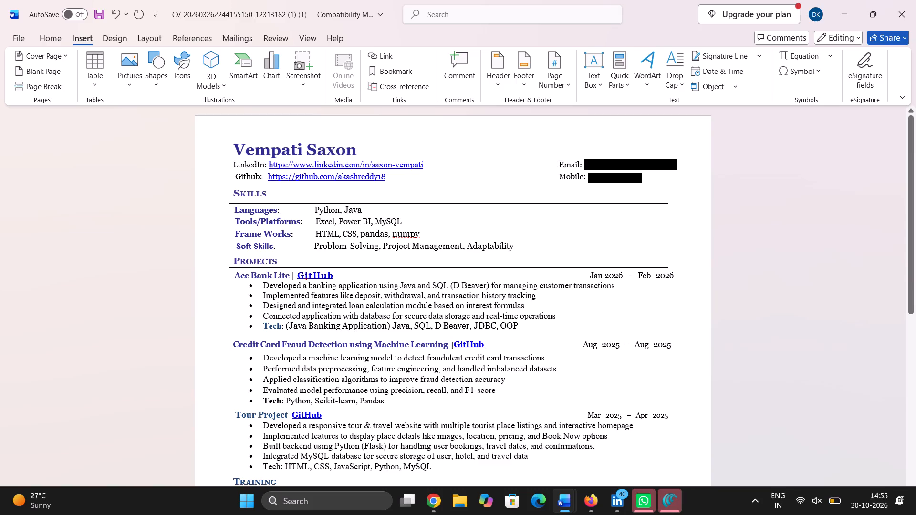
click(647, 176)
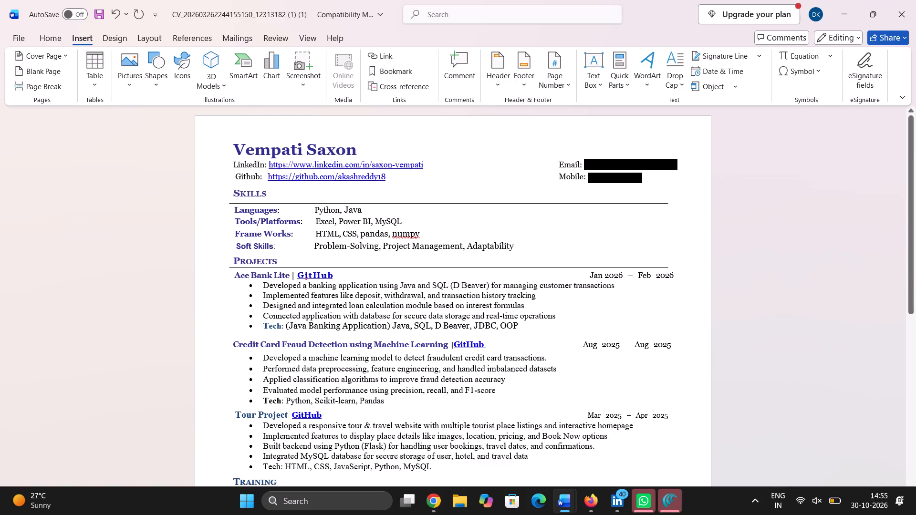
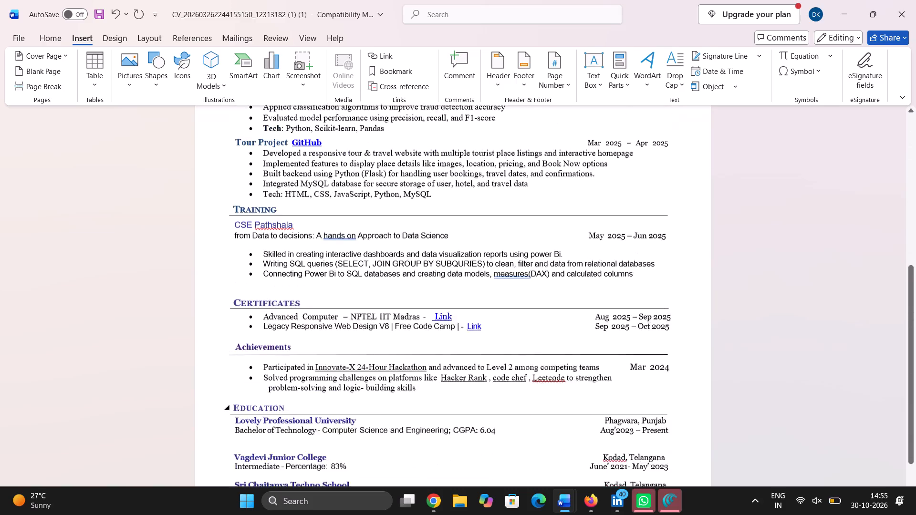
In the Education section, replace Vagdevi in the intermediate college's name with Narayana Education Institution.
scroll(469, 374, down, 1)
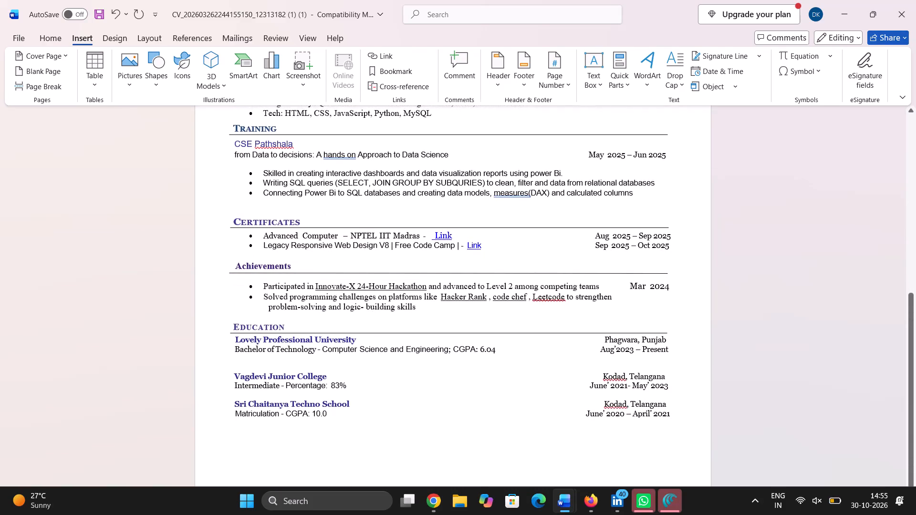
click(469, 374)
click(296, 374)
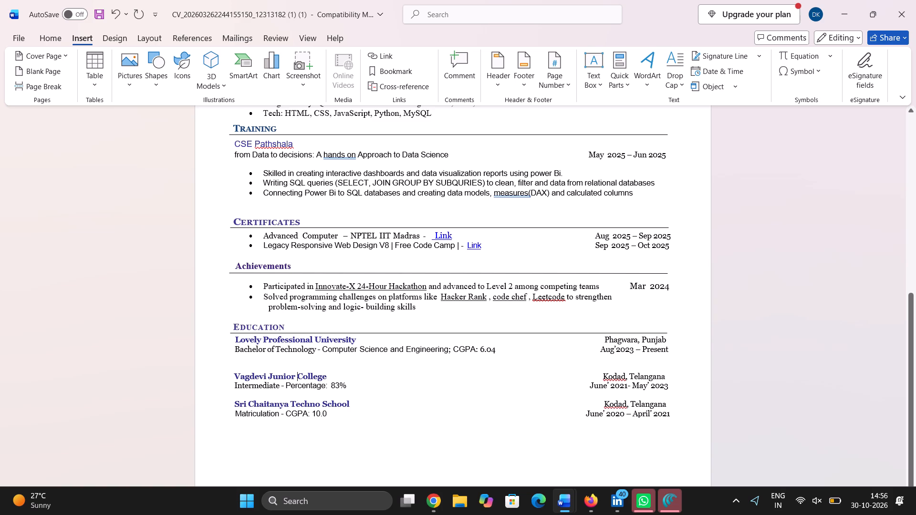
key(Left)
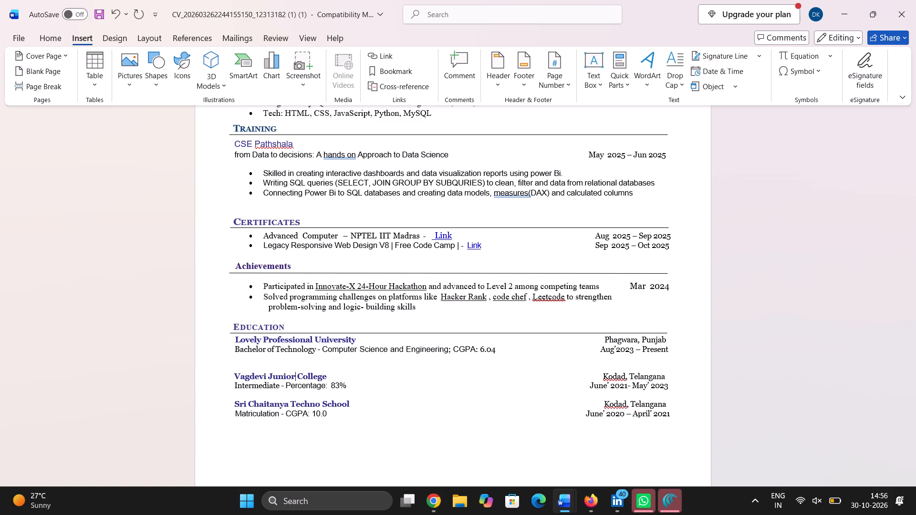
key(Left)
key(Left)
key(Left)
key(Left)
key(Left)
key(Left)
key(BackSpace)
key(BackSpace)
key(BackSpace)
key(BackSpace)
key(BackSpace)
key(BackSpace)
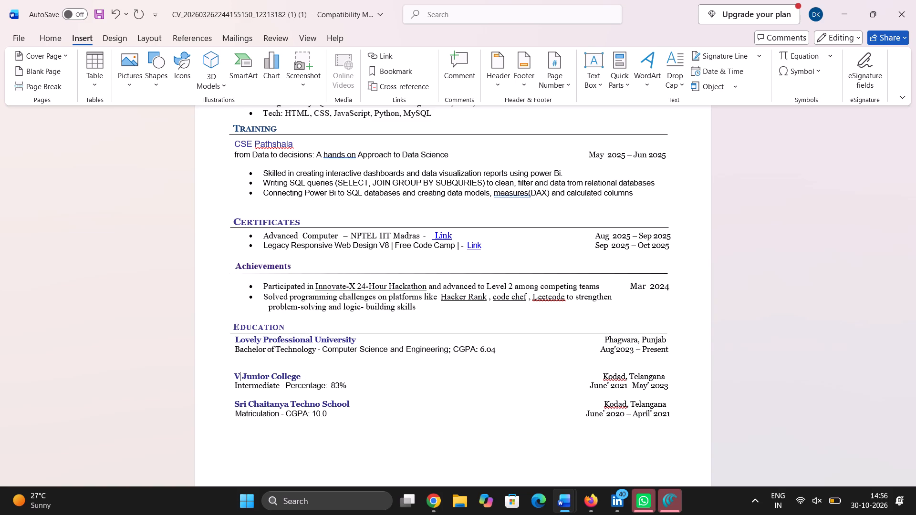
key(n)
key(BackSpace)
key(Left)
key(BackSpace)
key(Right)
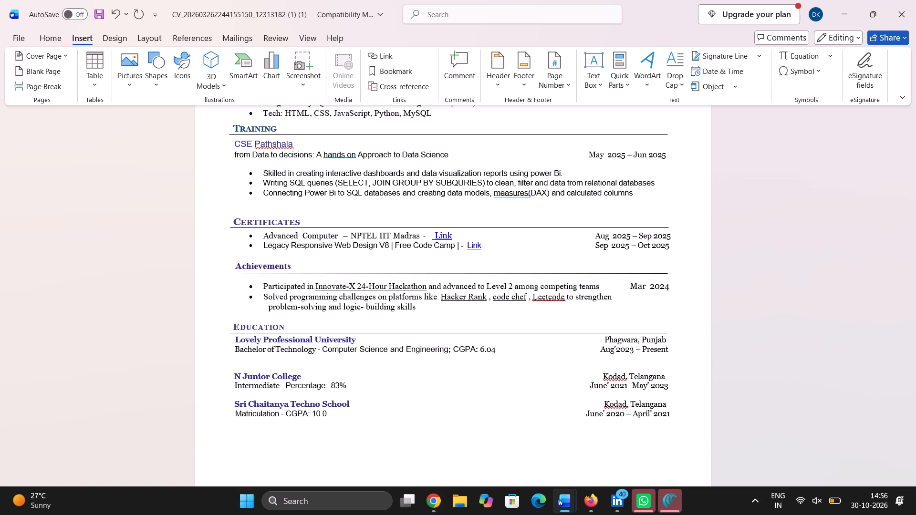
key(a)
key(BackSpace)
key(a)
key(a)
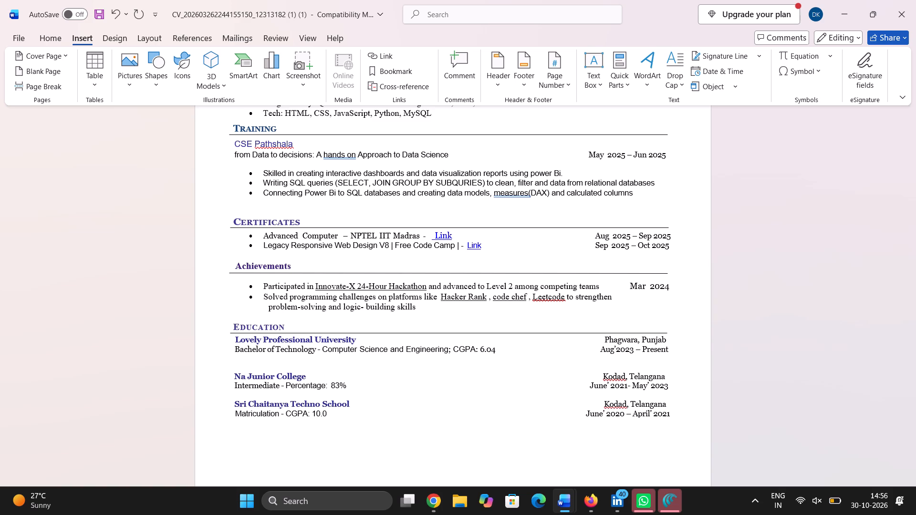
text(ra)
text(yana)
key(space)
text(ed)
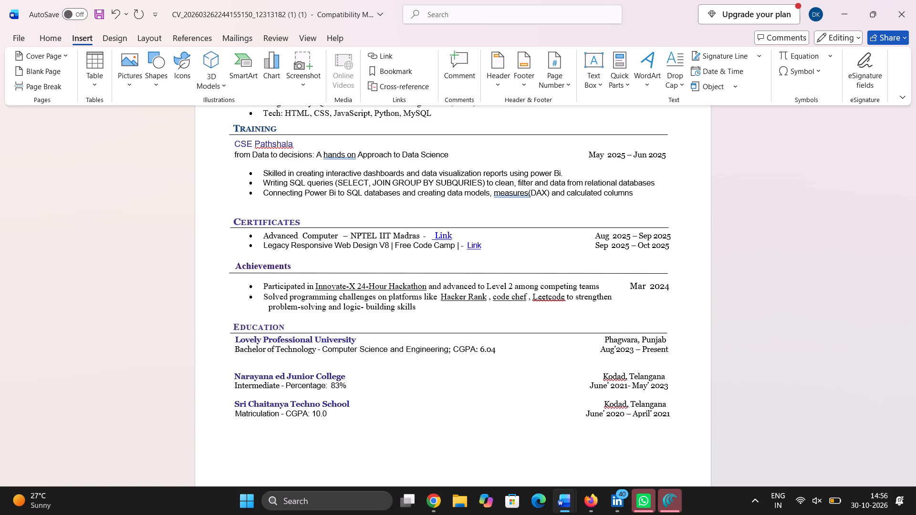
key(BackSpace)
key(BackSpace)
key(shift+e)
text(ducation Institution)
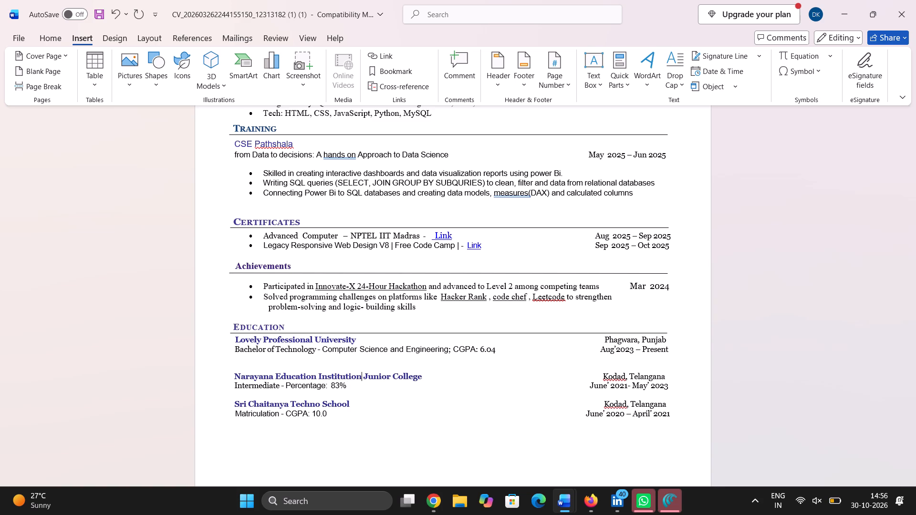
Remove Junior from the college name and make Institution plural, giving Narayana Education Institutions College.
key(Right)
key(Right)
key(Right)
key(Right)
key(Right)
key(Right)
key(Right)
key(BackSpace)
key(BackSpace)
key(BackSpace)
key(BackSpace)
key(BackSpace)
key(BackSpace)
key(BackSpace)
key(s)
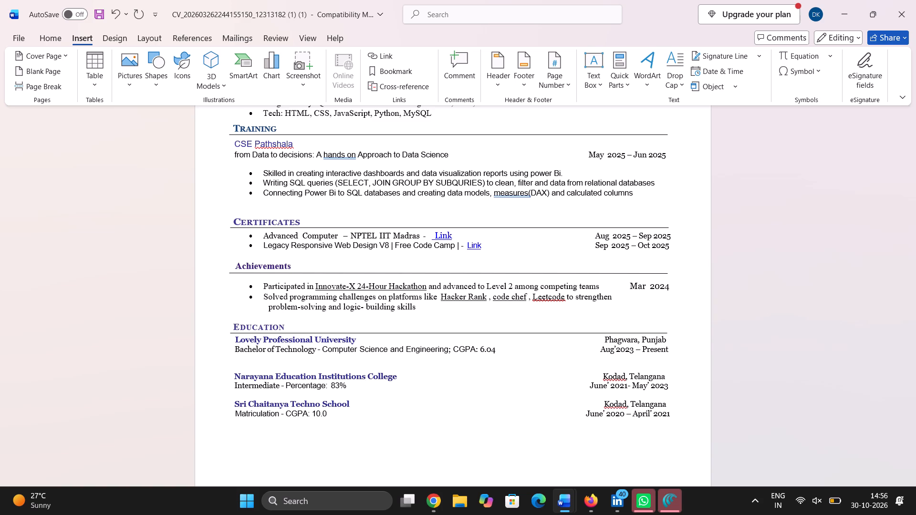
Set the Intermediate percentage under the college name to 65%.
click(339, 383)
key(BackSpace)
key(BackSpace)
text(65)
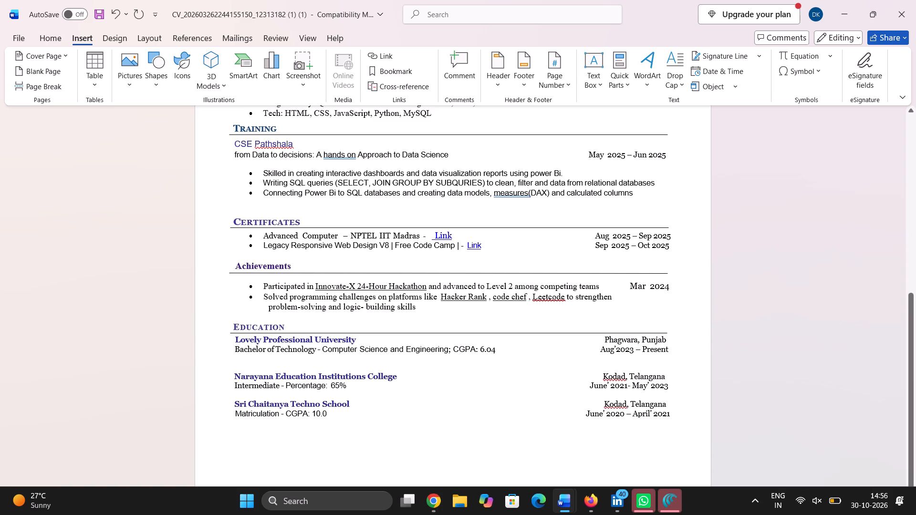
Replace the matriculation school's name with Narayana English Medium High School, keeping the existing word School.
click(289, 400)
key(Right)
key(Right)
key(Right)
key(Right)
key(Right)
key(Right)
key(Right)
key(BackSpace)
key(BackSpace)
key(BackSpace)
key(BackSpace)
key(BackSpace)
key(BackSpace)
key(BackSpace)
key(BackSpace)
key(BackSpace)
key(BackSpace)
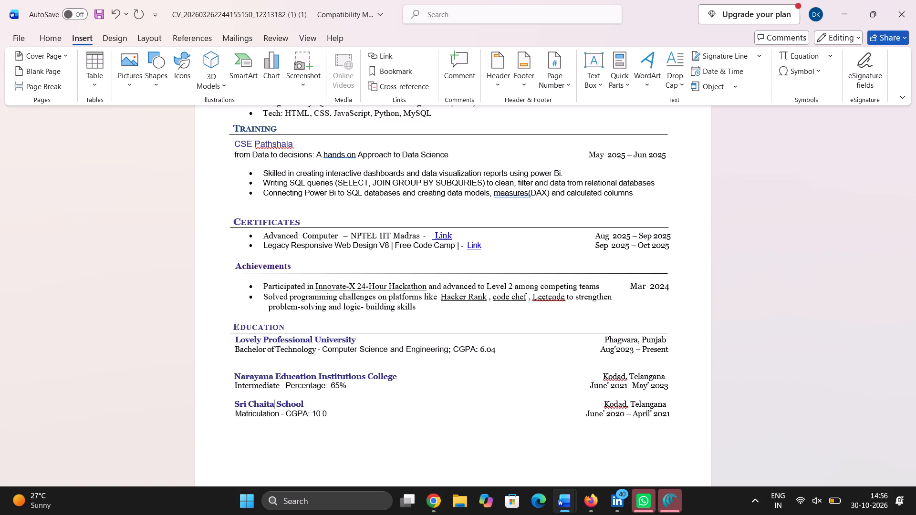
key(BackSpace)
key(BackSpace)
key(BackSpace)
key(BackSpace)
key(BackSpace)
key(BackSpace)
key(BackSpace)
key(BackSpace)
key(BackSpace)
key(BackSpace)
key(shift+n)
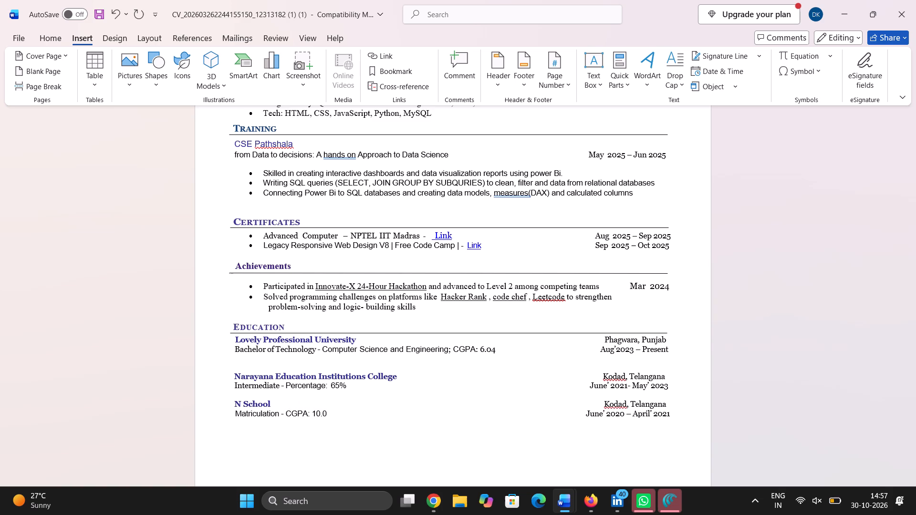
text(ara)
text(yana)
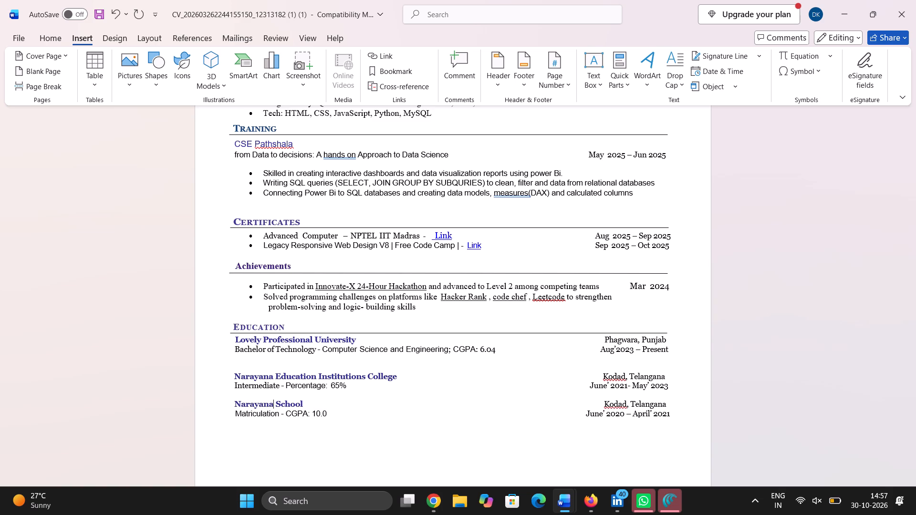
key(space)
key(e)
key(BackSpace)
text(English Medium High)
key(space)
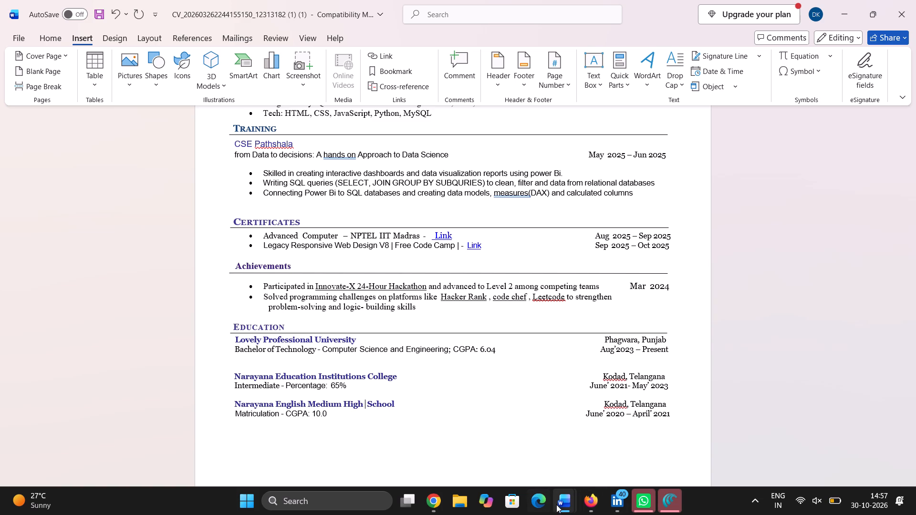
Switch to the candidate's existing CV document to consult their details.
click(517, 456)
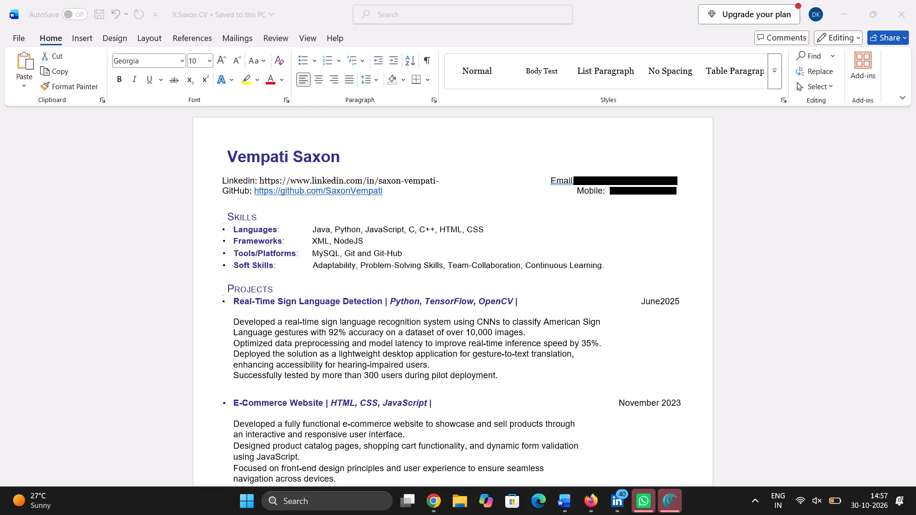
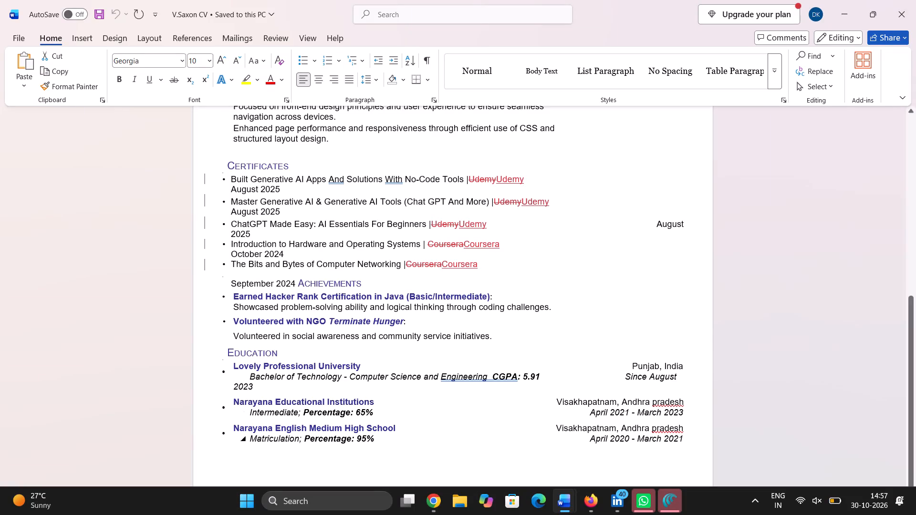
Return to the CV being edited and set the matriculation CGPA to 9.5.
click(589, 458)
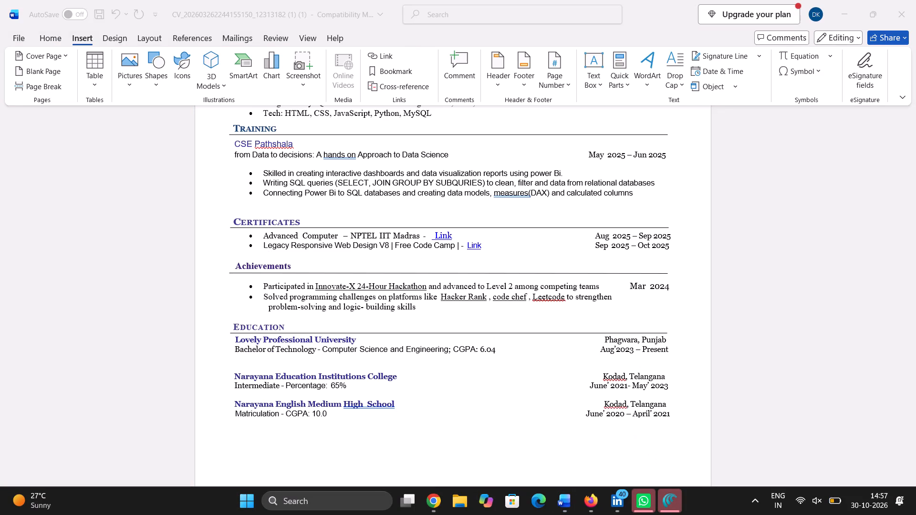
click(328, 414)
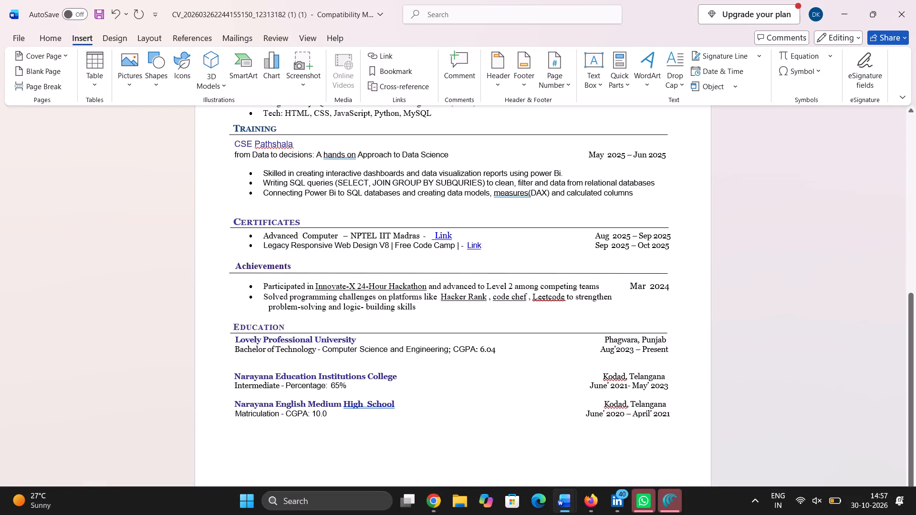
key(BackSpace)
key(BackSpace)
key(BackSpace)
key(BackSpace)
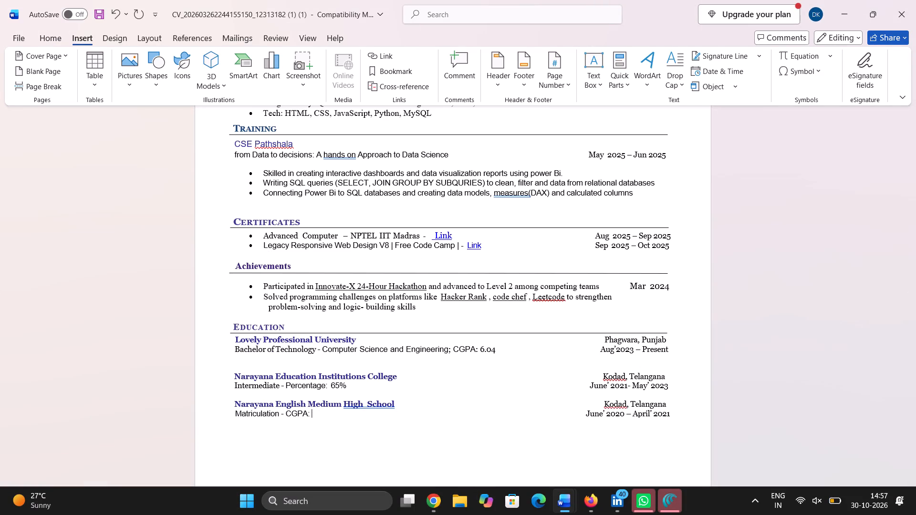
key(9)
text(.5)
Replace the city Kodad with Vishakapatnam in the high school's location.
click(625, 404)
key(BackSpace)
key(BackSpace)
key(BackSpace)
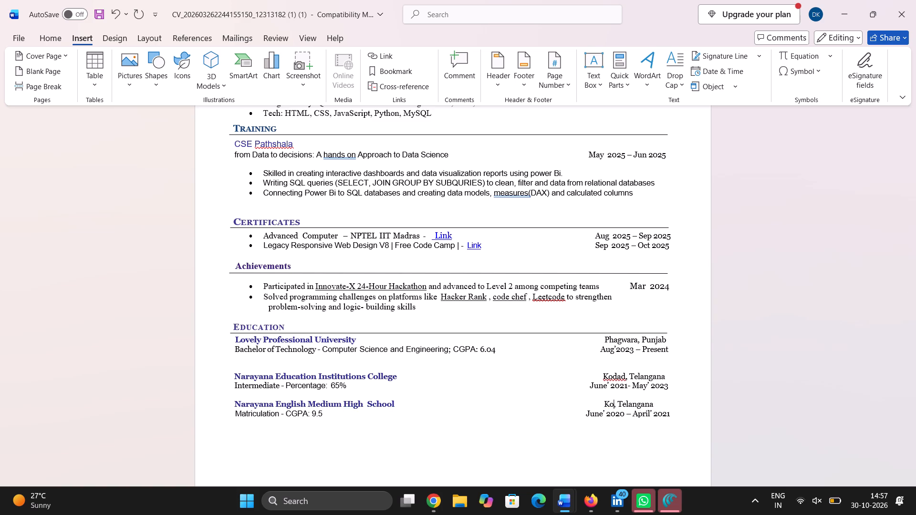
key(BackSpace)
key(BackSpace)
key(shift+v)
text(isha)
text(kapatnam)
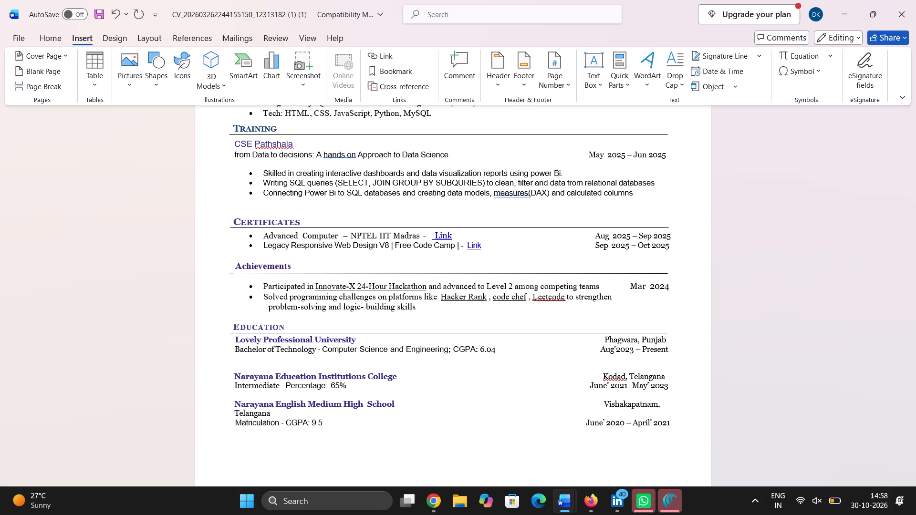
Replace the gap before the high school's location with spaces so the location fits on the school name's line.
key(Left)
key(Left)
key(Left)
key(Left)
key(Left)
key(Left)
key(Left)
key(Left)
key(Left)
key(Left)
key(Left)
key(Left)
key(Left)
key(space)
key(space)
key(BackSpace)
key(BackSpace)
key(BackSpace)
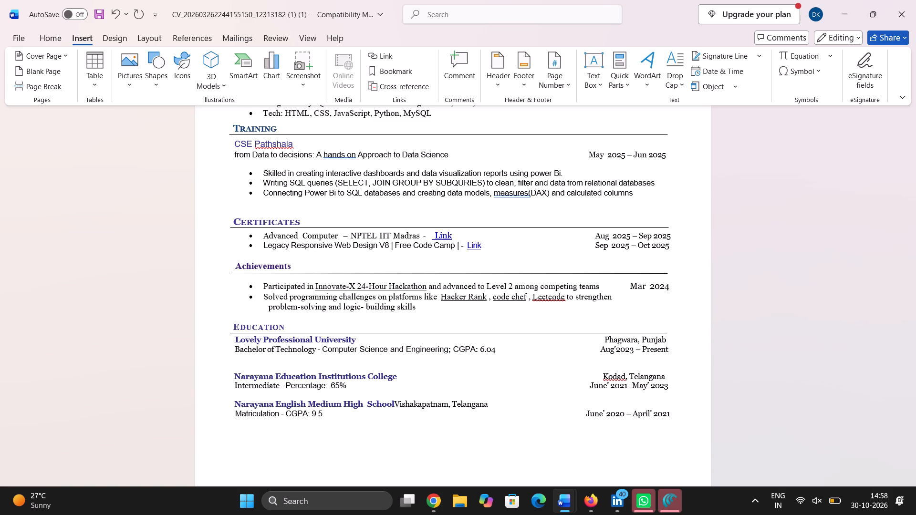
key(space)
key(space)
key(space)
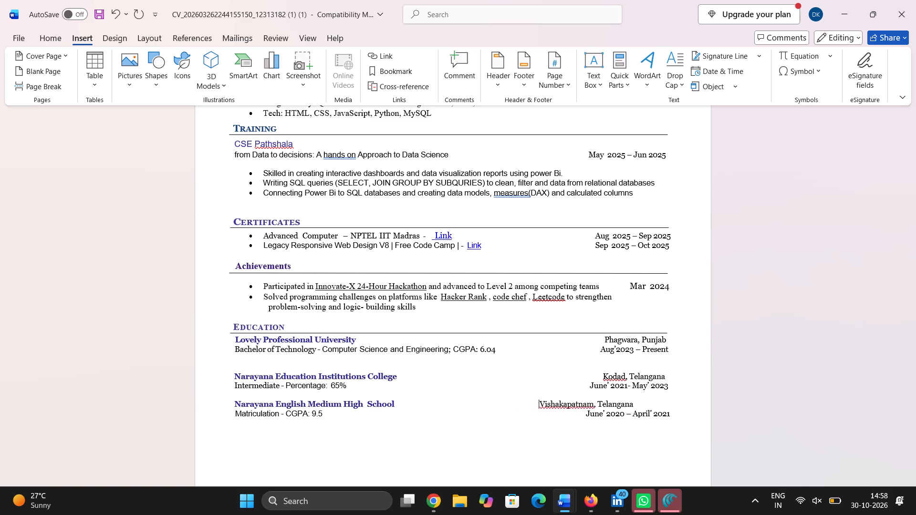
key(space)
key(space)
key(space)
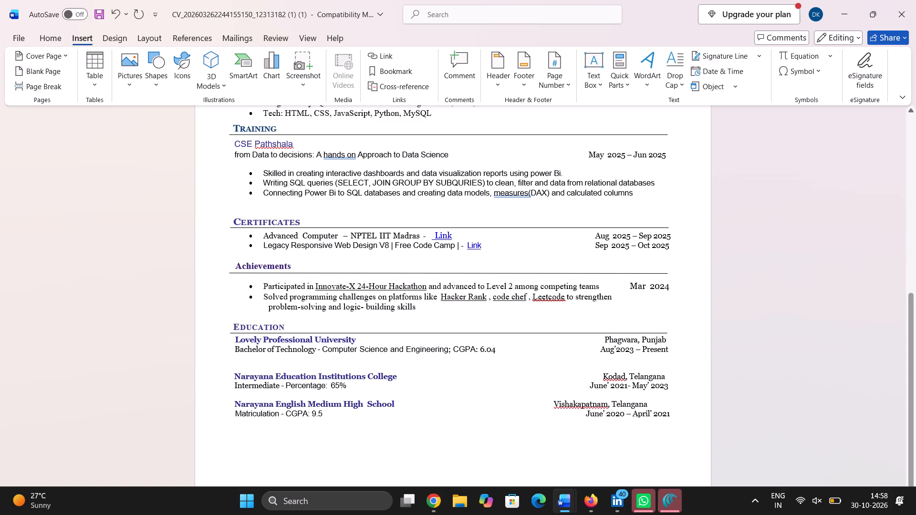
Replace Telangana with AndraPradesh in the high school's location.
click(651, 400)
key(BackSpace)
key(BackSpace)
key(BackSpace)
key(BackSpace)
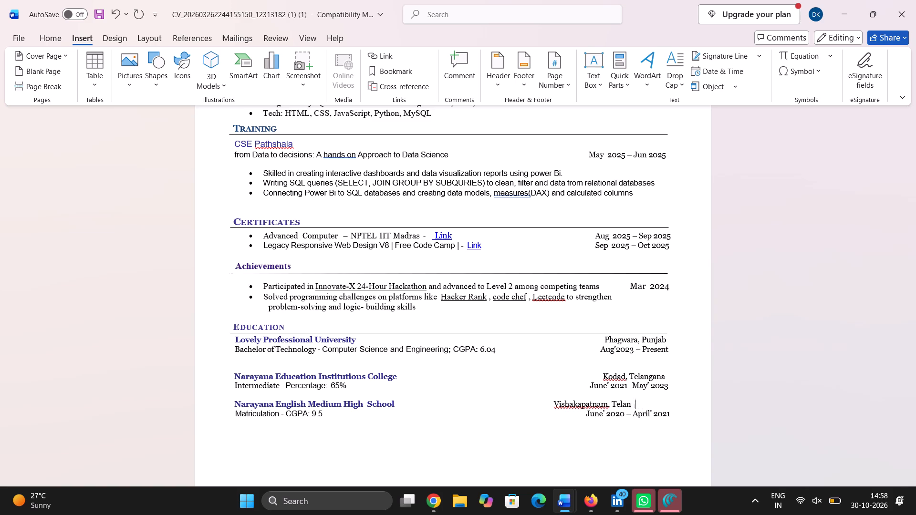
key(BackSpace)
key(BackSpace)
key(BackSpace)
key(BackSpace)
key(BackSpace)
text(Andra)
key(shift+p)
text(rd)
key(BackSpace)
text(adesh)
Add four spaces before the high school's location to align its end with the dates below.
click(611, 404)
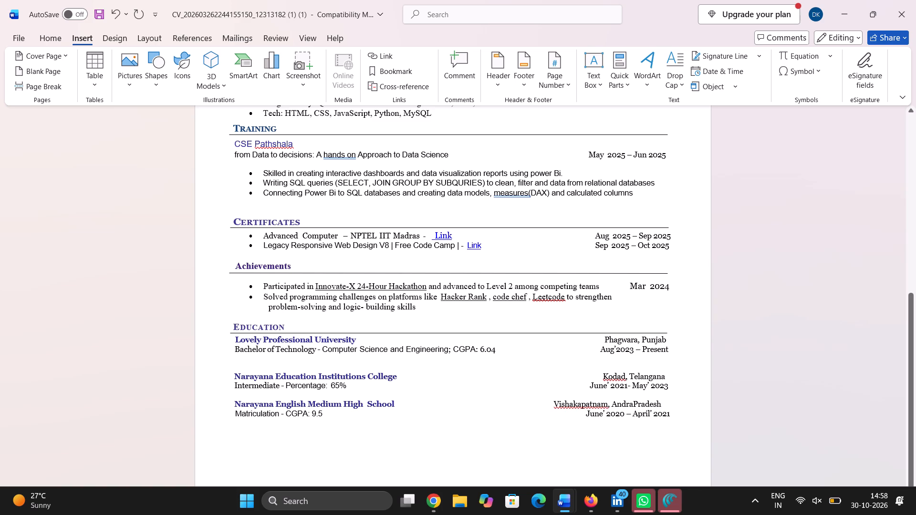
click(553, 404)
key(space)
key(space)
key(space)
key(space)
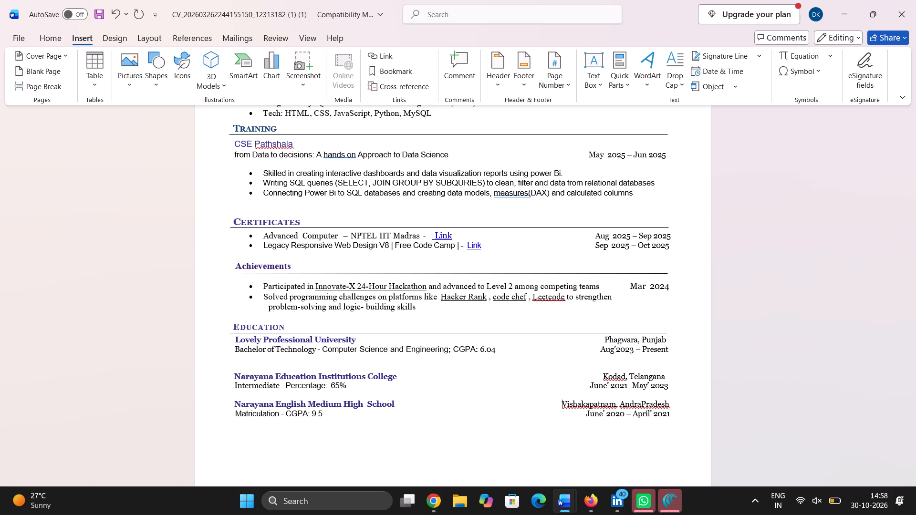
Delete Kodad and the gap before it from the college's location, keeping the word College complete.
click(624, 377)
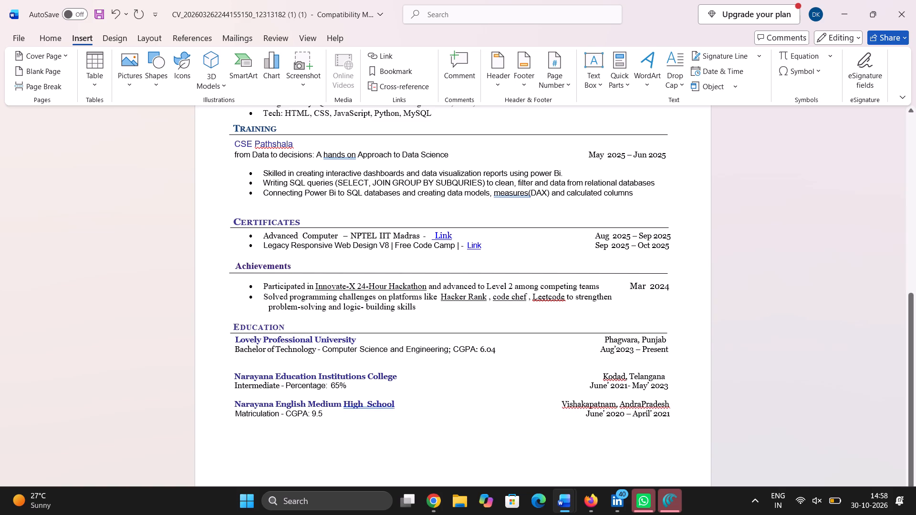
key(BackSpace)
key(BackSpace)
key(BackSpace)
key(BackSpace)
key(BackSpace)
key(BackSpace)
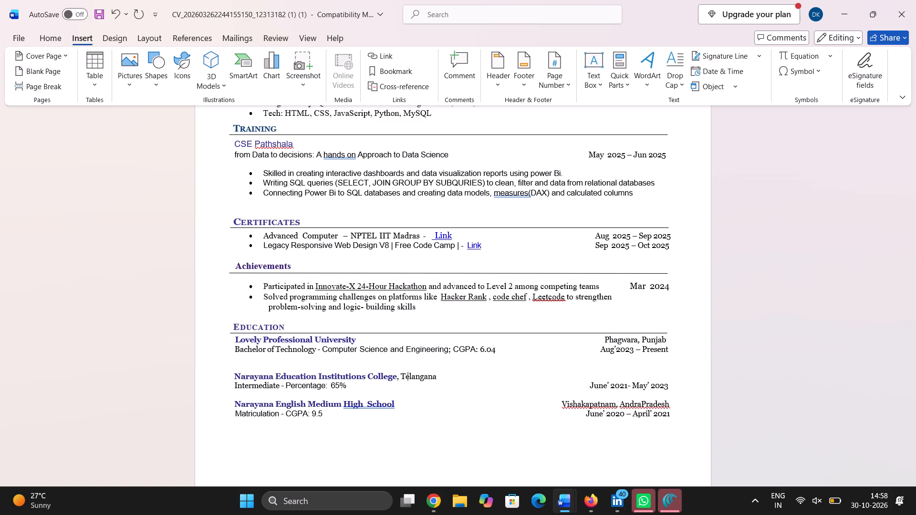
key(BackSpace)
key(space)
key(space)
key(space)
key(space)
key(space)
key(space)
key(space)
key(space)
key(space)
key(space)
key(space)
key(space)
key(space)
key(BackSpace)
key(BackSpace)
key(BackSpace)
key(BackSpace)
key(BackSpace)
key(BackSpace)
key(BackSpace)
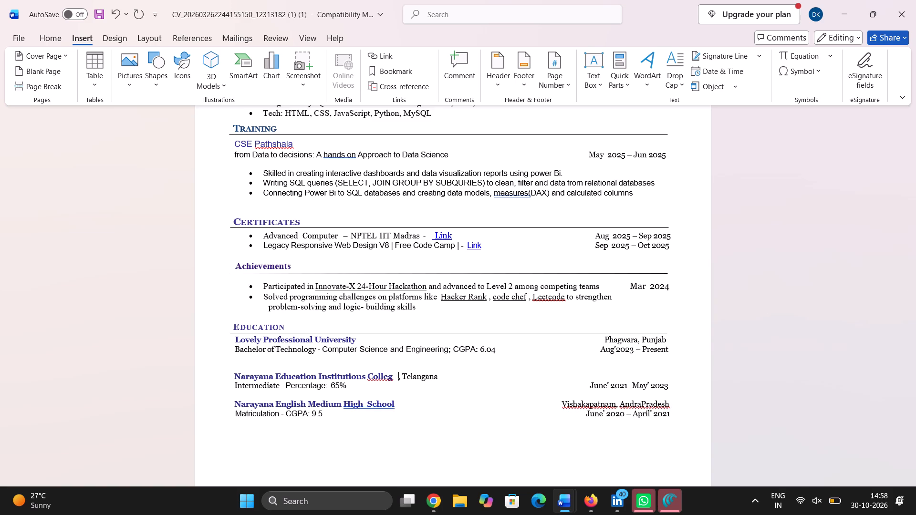
key(BackSpace)
key(BackSpace)
key(BackSpace)
key(e)
Insert spaces after College to move the remaining location text back above the college dates.
key(space)
key(space)
key(space)
key(space)
key(space)
key(space)
key(space)
key(space)
key(space)
key(space)
key(space)
key(space)
key(space)
key(space)
key(space)
key(space)
key(space)
key(space)
key(space)
key(space)
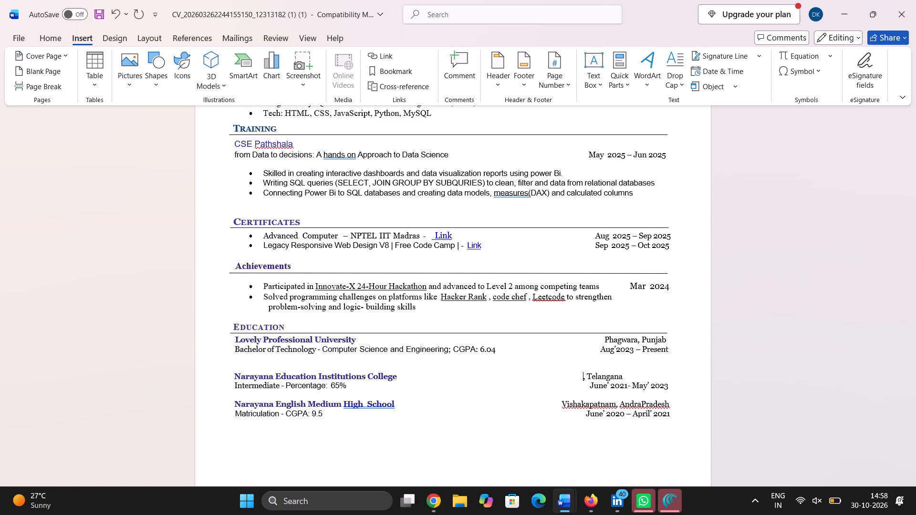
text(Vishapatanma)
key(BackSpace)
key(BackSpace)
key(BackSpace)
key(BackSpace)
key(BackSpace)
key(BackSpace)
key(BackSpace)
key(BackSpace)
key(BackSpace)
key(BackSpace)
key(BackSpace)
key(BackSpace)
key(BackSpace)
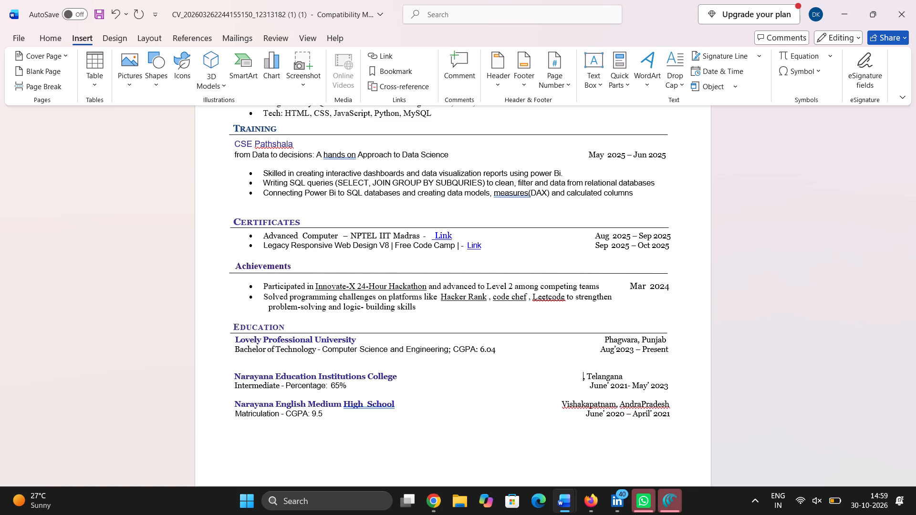
Enter Vishakapatnam followed by a comma as the city in the college's location, in regular non-bold text.
key(Right)
key(BackSpace)
key(shift+v)
text(isha)
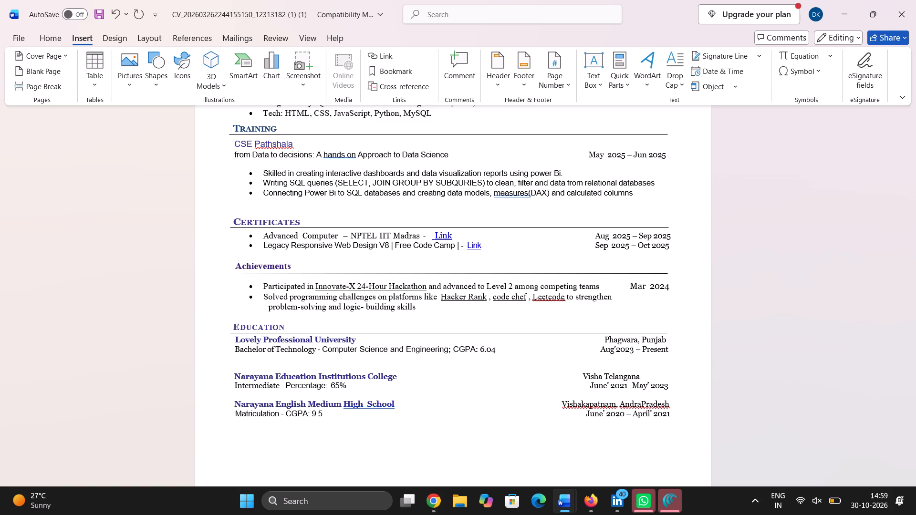
text(kapatnam)
key(comma)
key(space)
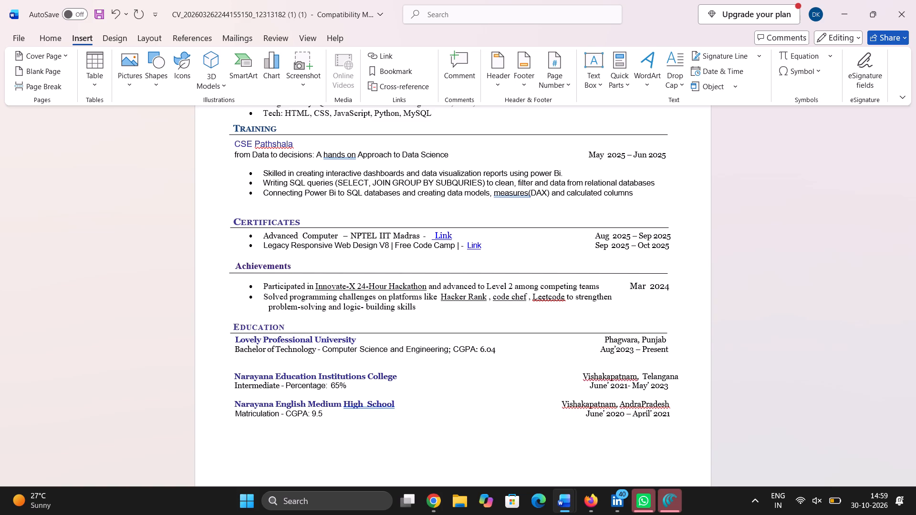
Add a capital A after Vishakapatnam and delete surplus spaces before the city so the college's location fits one line.
key(shift+a)
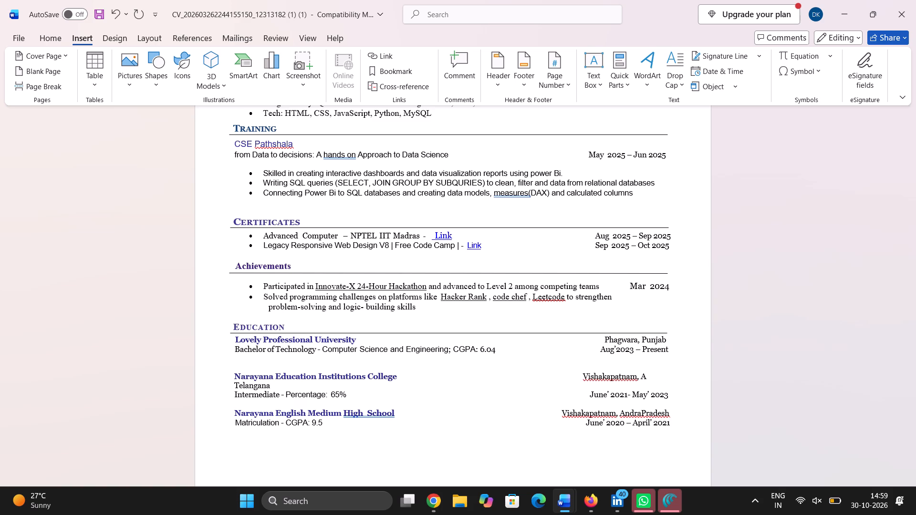
key(Left)
key(Left)
key(Left)
key(Left)
key(Left)
key(Left)
key(Left)
key(Left)
key(Left)
key(Left)
key(Left)
key(Left)
key(Left)
key(Left)
key(Left)
key(Left)
key(Left)
key(space)
key(BackSpace)
key(BackSpace)
key(BackSpace)
key(BackSpace)
key(BackSpace)
key(BackSpace)
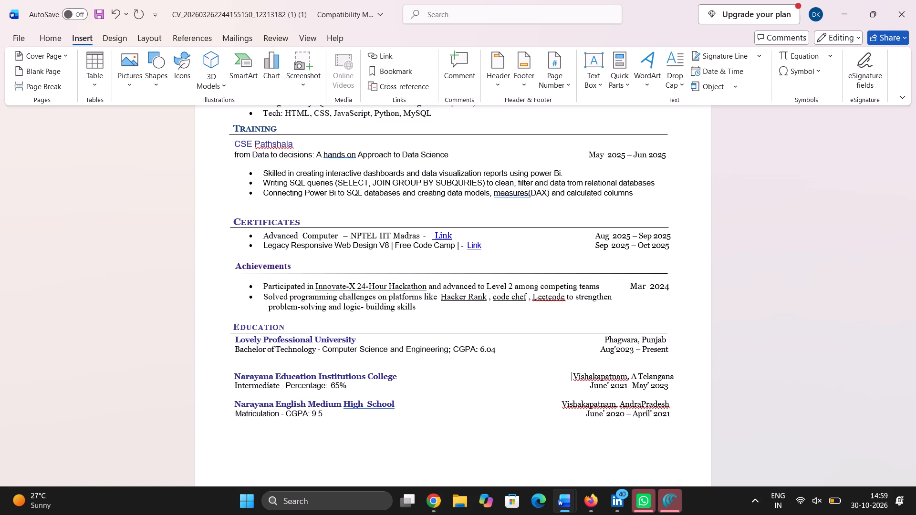
key(BackSpace)
key(BackSpace)
key(BackSpace)
key(BackSpace)
key(BackSpace)
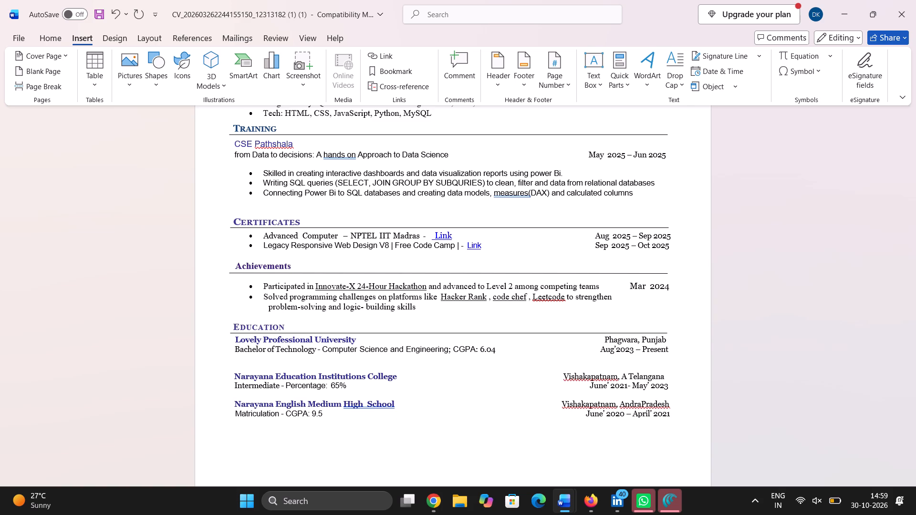
Replace Telangana with Andrapradesh as the state in the college's location, completing the word from the existing A.
key(Right)
key(Right)
key(Right)
key(Right)
key(Right)
key(Right)
key(Right)
key(Right)
key(Right)
key(Right)
key(Right)
key(Right)
key(Right)
key(Right)
key(Right)
key(Right)
key(Right)
key(Right)
key(Right)
key(Right)
key(Right)
key(Right)
key(Right)
key(Right)
key(Right)
key(Right)
key(Right)
key(BackSpace)
key(BackSpace)
key(BackSpace)
key(BackSpace)
key(BackSpace)
key(BackSpace)
key(BackSpace)
key(BackSpace)
key(BackSpace)
key(BackSpace)
text(ndra)
text(pra)
text(desh)
Change the capital P in the high school's state to lowercase so it reads Andrapradesh.
click(649, 400)
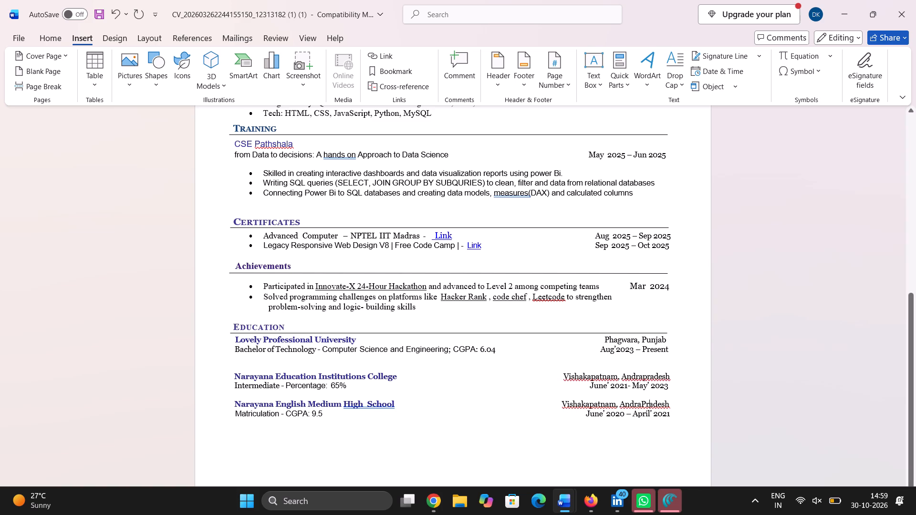
key(Left)
key(BackSpace)
key(p)
Set the CGPA in the Lovely Professional University entry to 5.91.
click(494, 354)
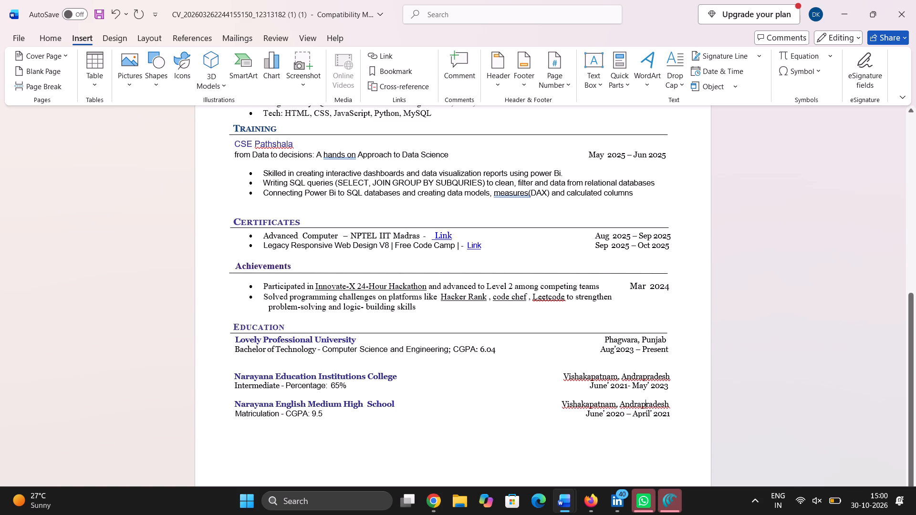
click(495, 346)
key(BackSpace)
key(BackSpace)
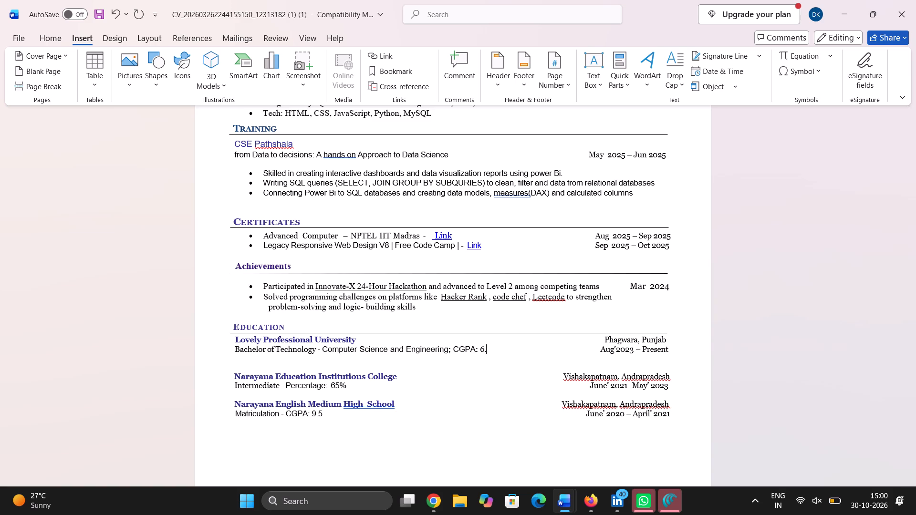
key(BackSpace)
key(BackSpace)
text(5.)
text(91)
Replace the certificate title Legacy Responsive Web Design V8 with The Bits and Bytes of Computer Networking, copied from the candidate's existing CV.
scroll(495, 346, up, 2)
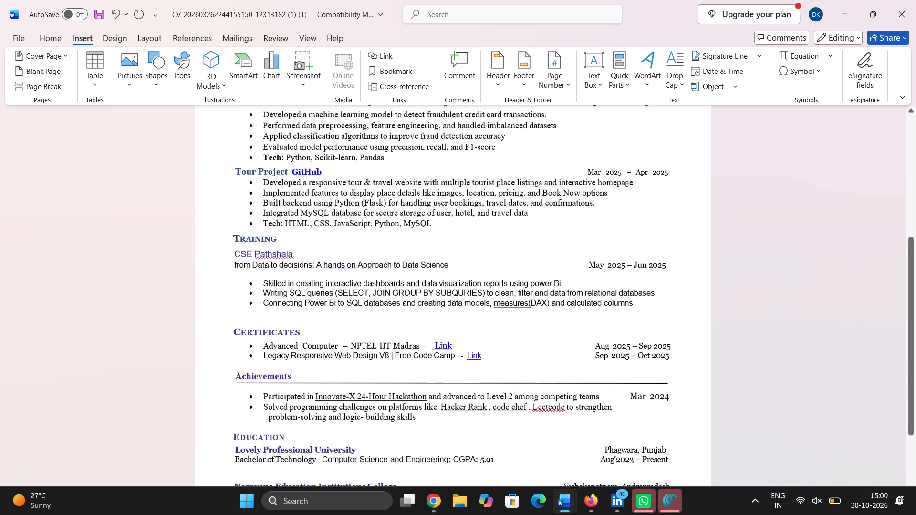
scroll(495, 346, up, 2)
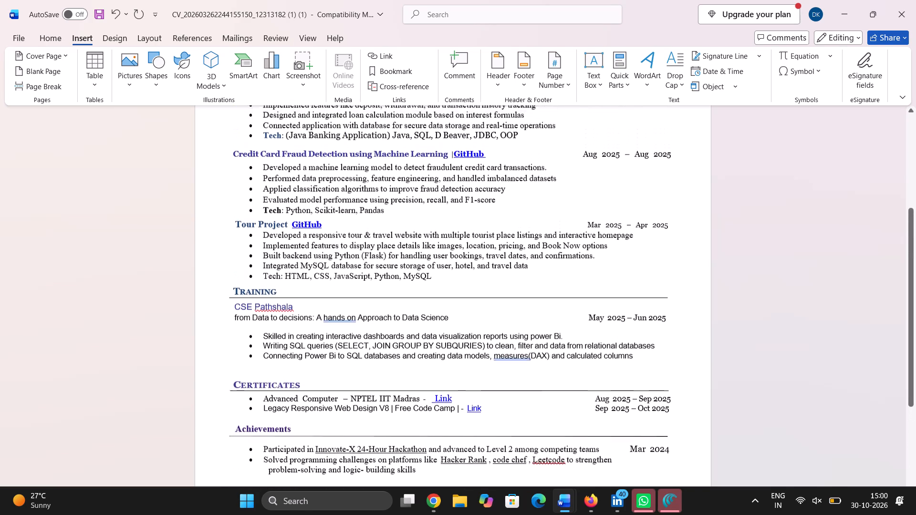
scroll(495, 346, up, 1)
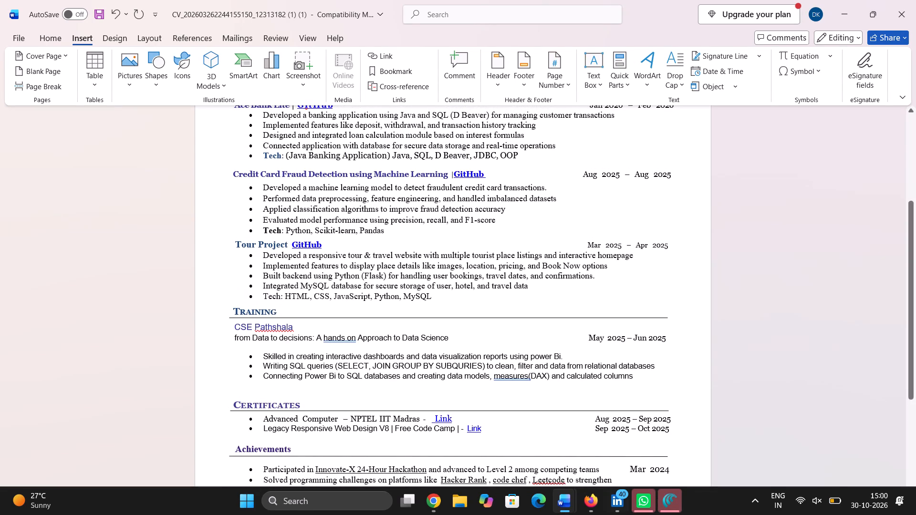
click(504, 431)
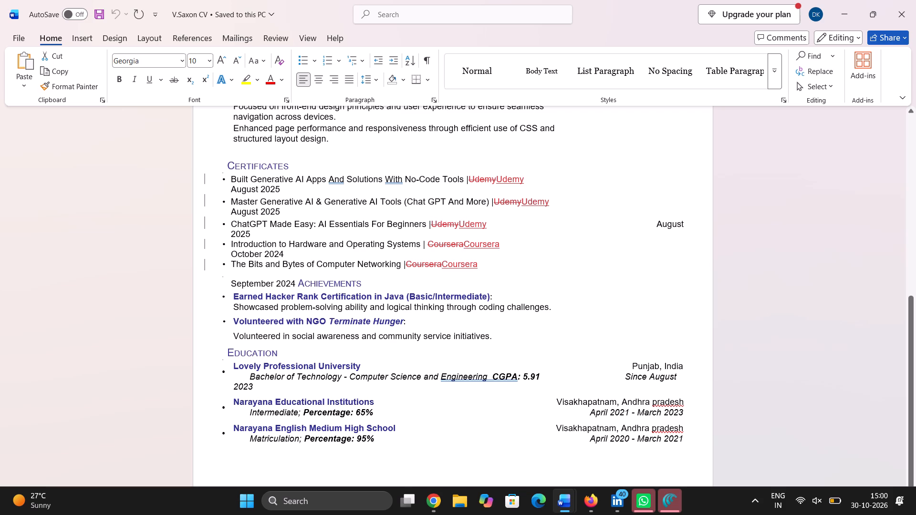
drag(233, 263, 302, 273)
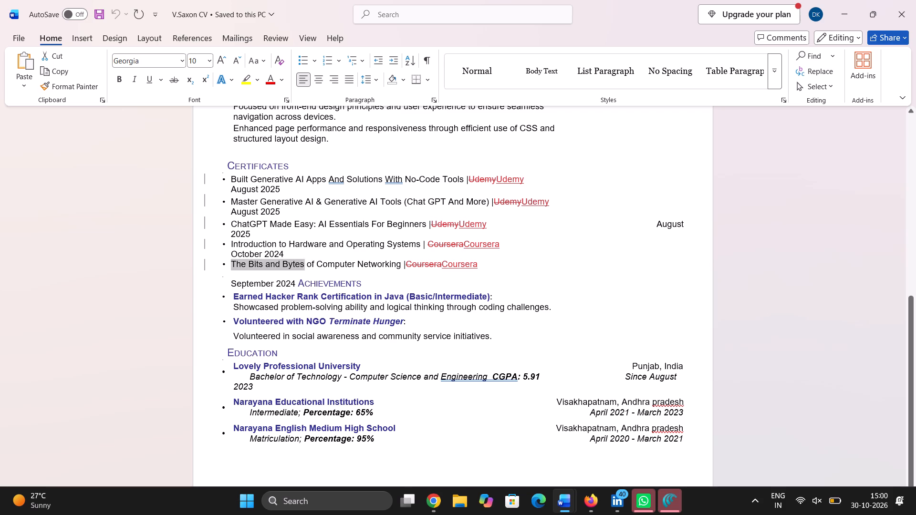
drag(302, 273, 379, 266)
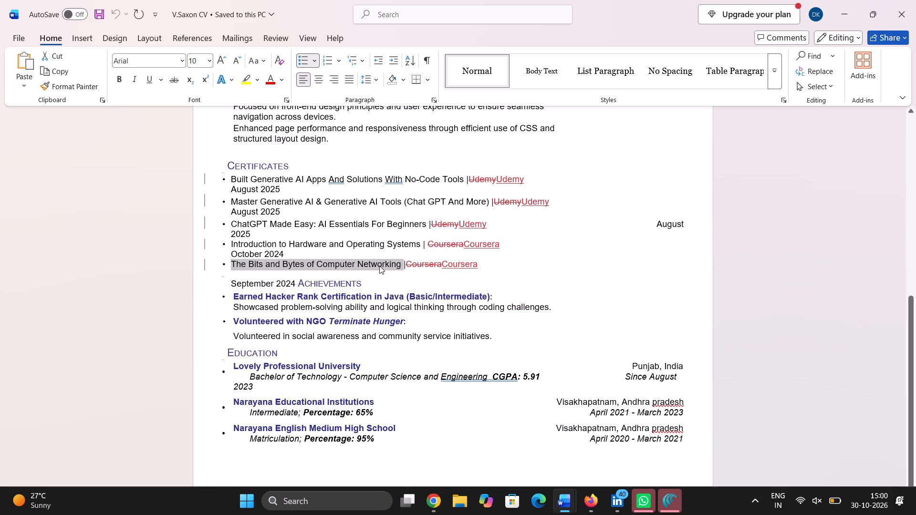
key(ctrl+c)
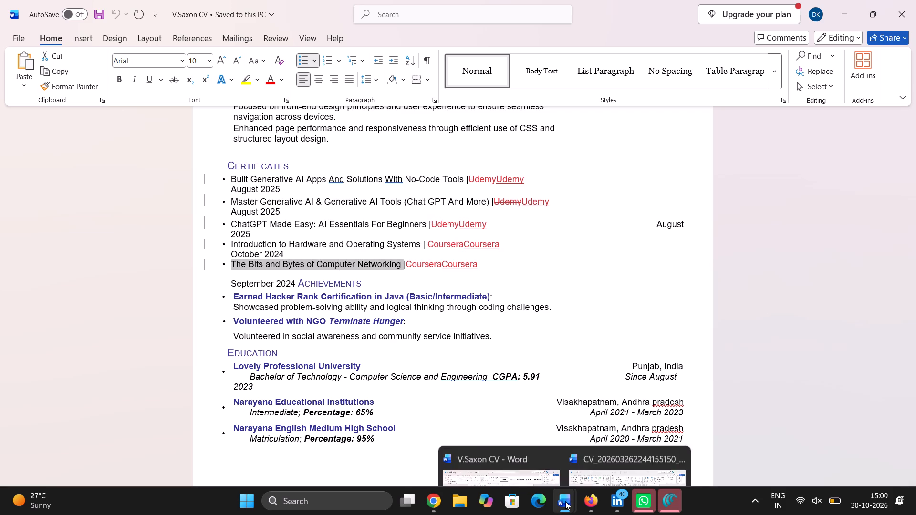
click(590, 456)
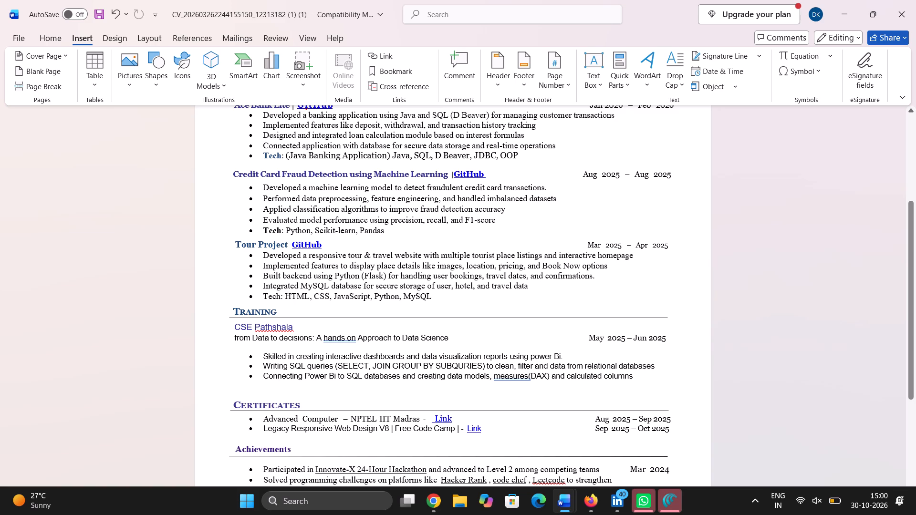
drag(391, 426, 276, 432)
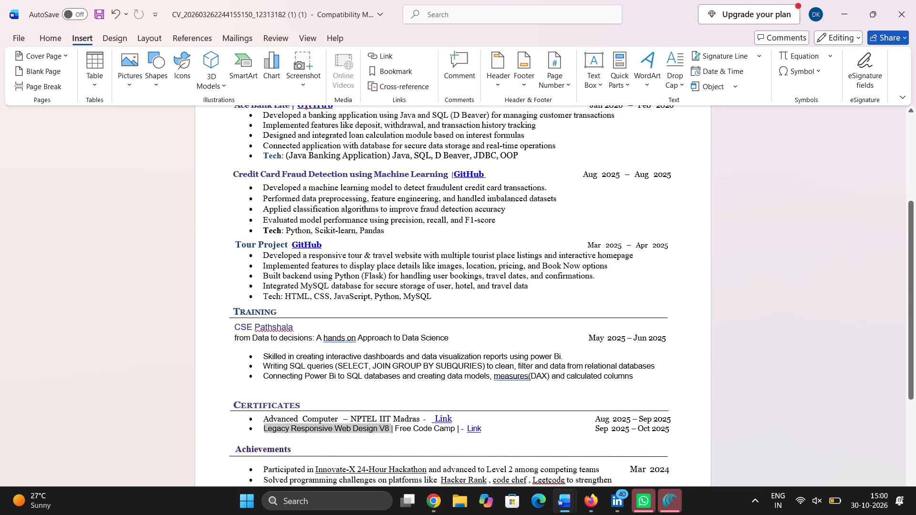
drag(276, 432, 276, 432)
key(ctrl+v)
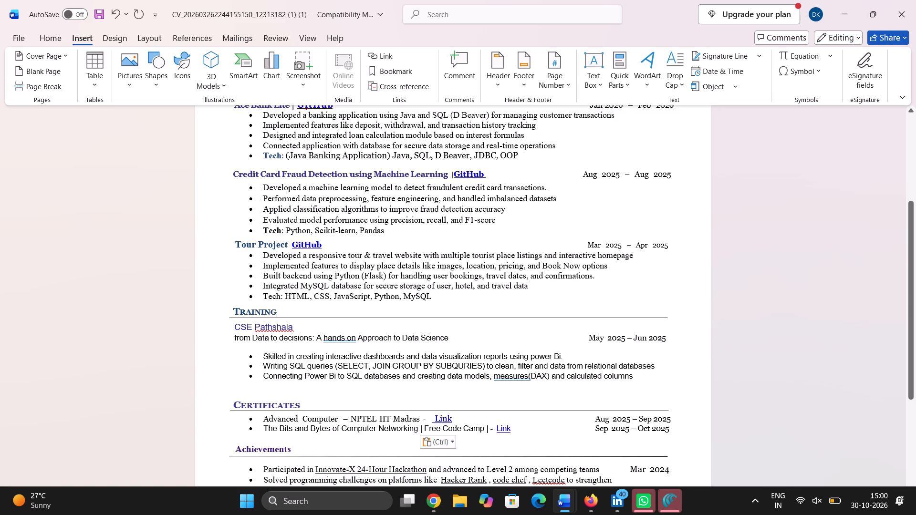
Delete Free Code Camp and its vertical separator bars from the second certificate, keeping the hyphen and link.
click(489, 429)
key(BackSpace)
key(BackSpace)
key(BackSpace)
key(BackSpace)
key(BackSpace)
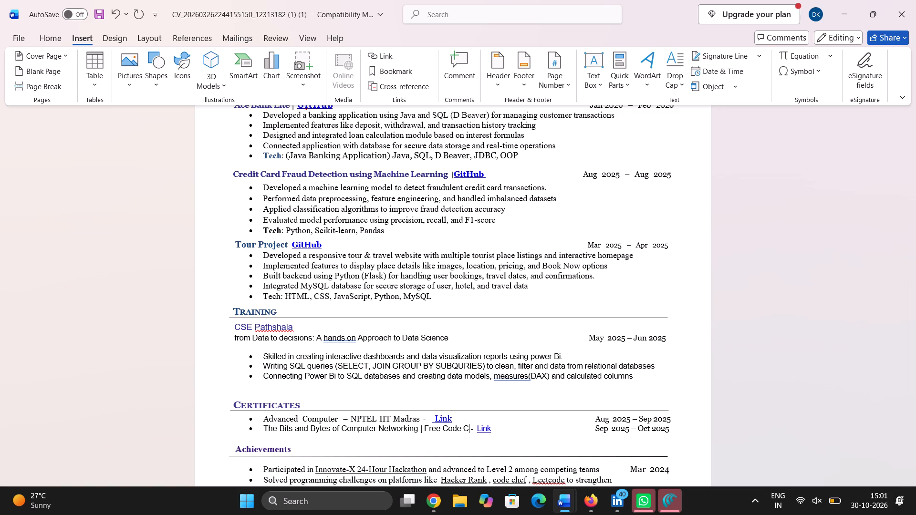
key(BackSpace)
key(BackSpace)
key(BackSpace)
key(BackSpace)
key(BackSpace)
key(BackSpace)
key(BackSpace)
key(BackSpace)
key(BackSpace)
key(BackSpace)
key(BackSpace)
key(BackSpace)
key(BackSpace)
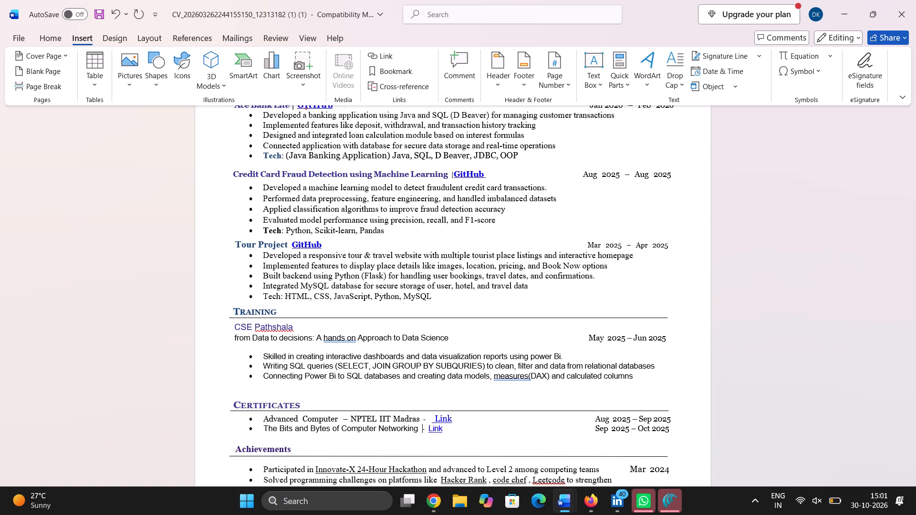
Widen the gap between the hyphen and Link in the second certificate by replacing a space with three spaces.
key(Right)
key(Right)
key(Right)
key(BackSpace)
key(space)
key(space)
key(space)
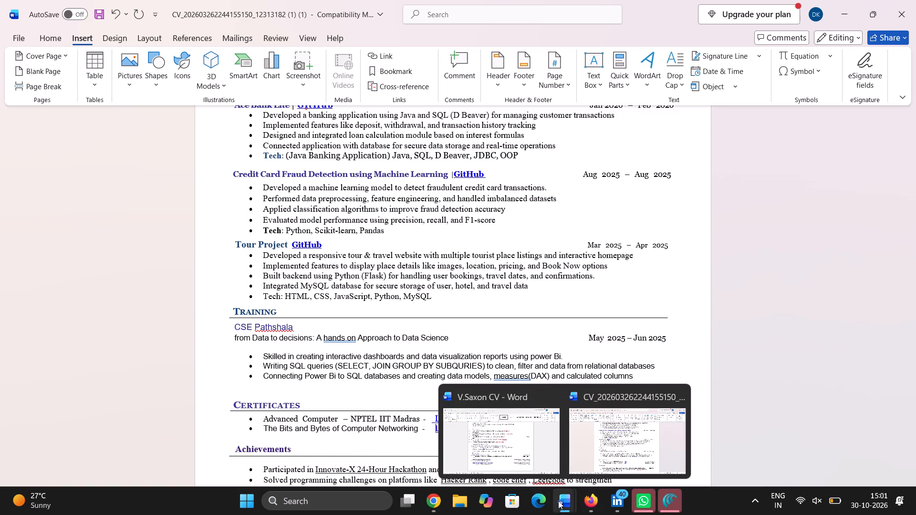
Replace the Link text in The Bits and Bytes of Computer Networking certificate with Coursera, copied from the candidate's existing CV.
click(508, 438)
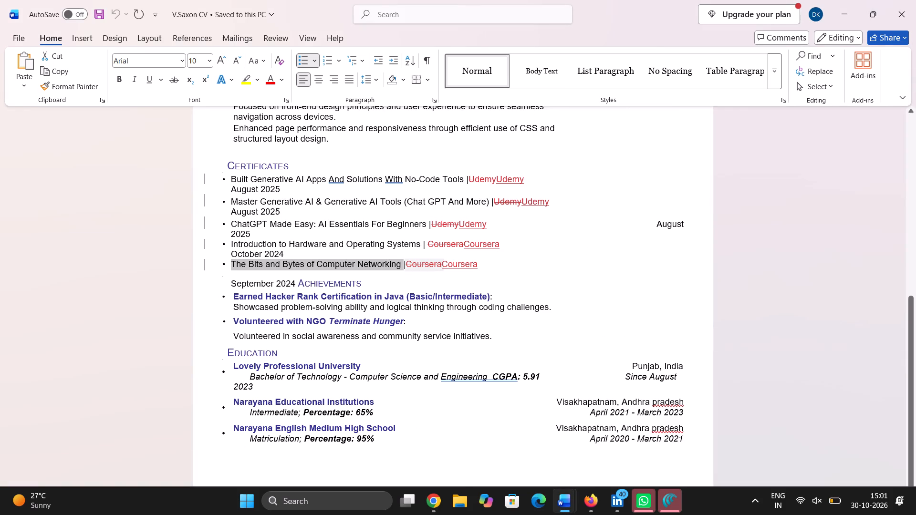
click(479, 267)
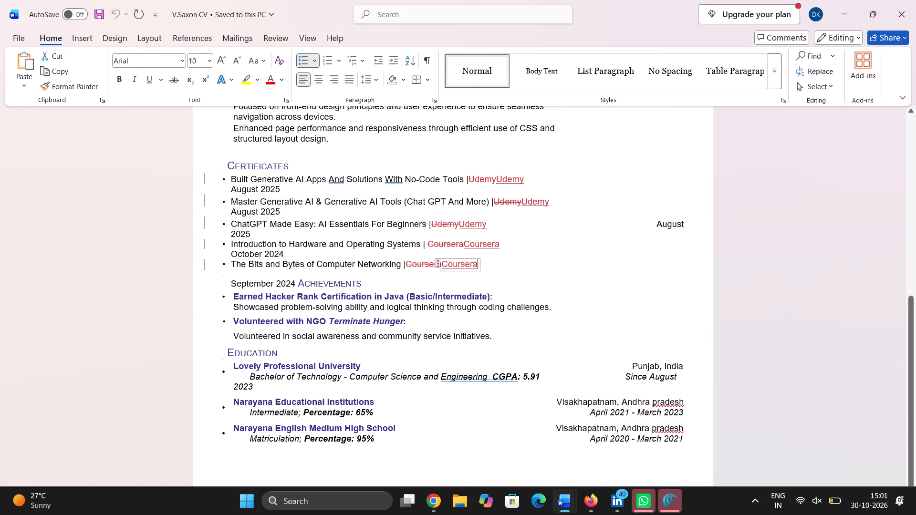
drag(479, 267, 442, 261)
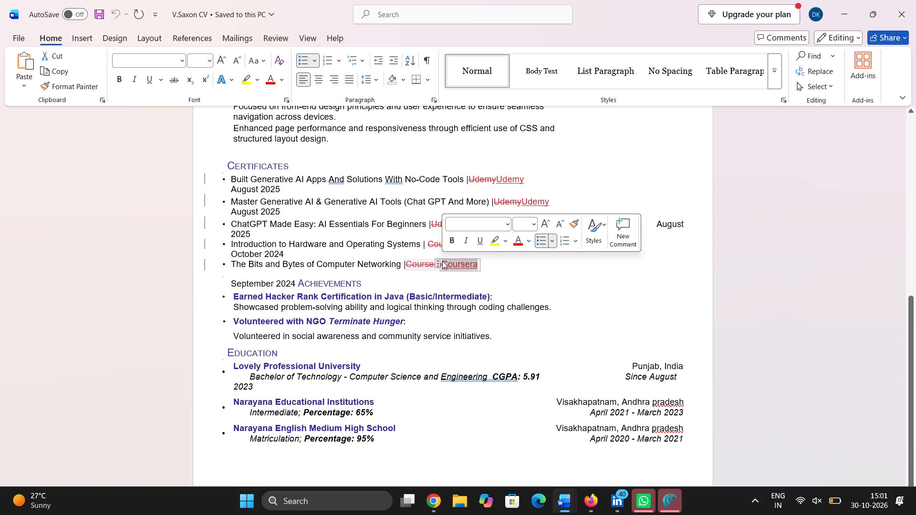
key(ctrl+c)
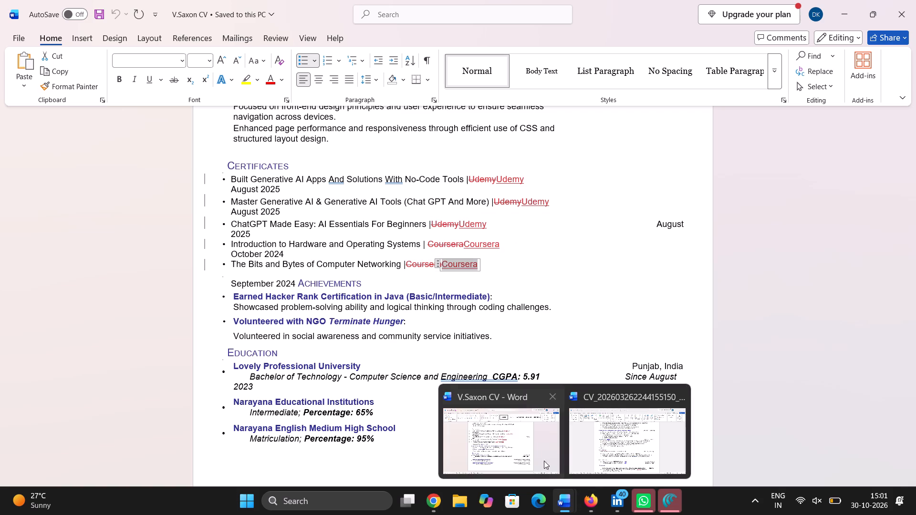
click(595, 427)
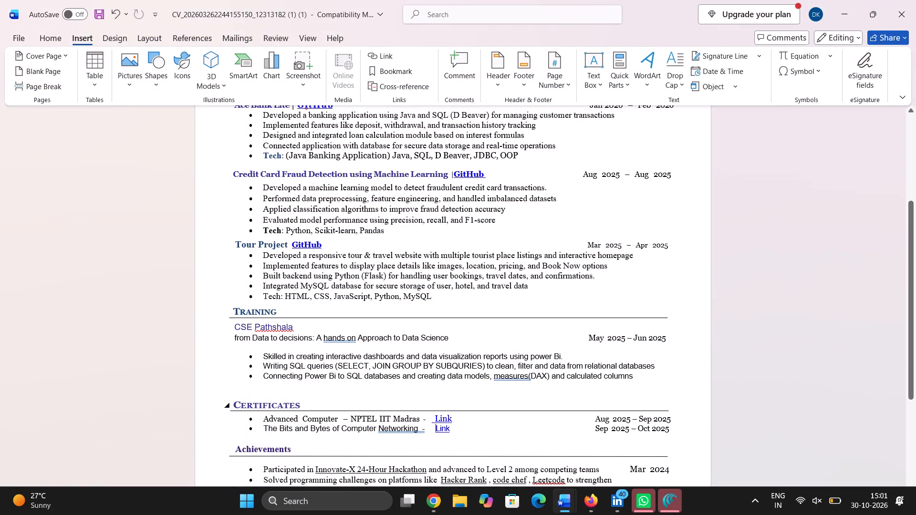
drag(449, 428, 429, 428)
drag(429, 428, 428, 428)
key(ctrl+v)
Try to recolour the Coursera text in the second certificate with a blue additional font colour.
drag(461, 430, 427, 429)
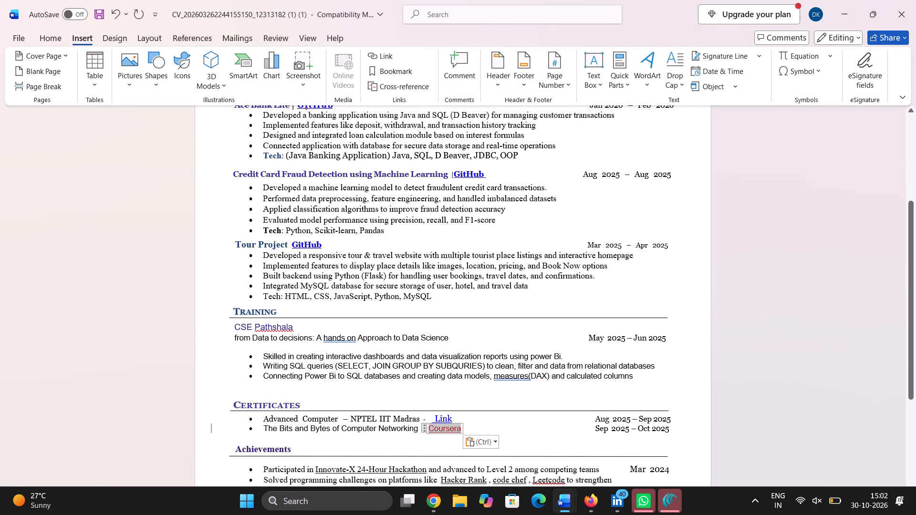
drag(427, 429, 426, 429)
click(510, 408)
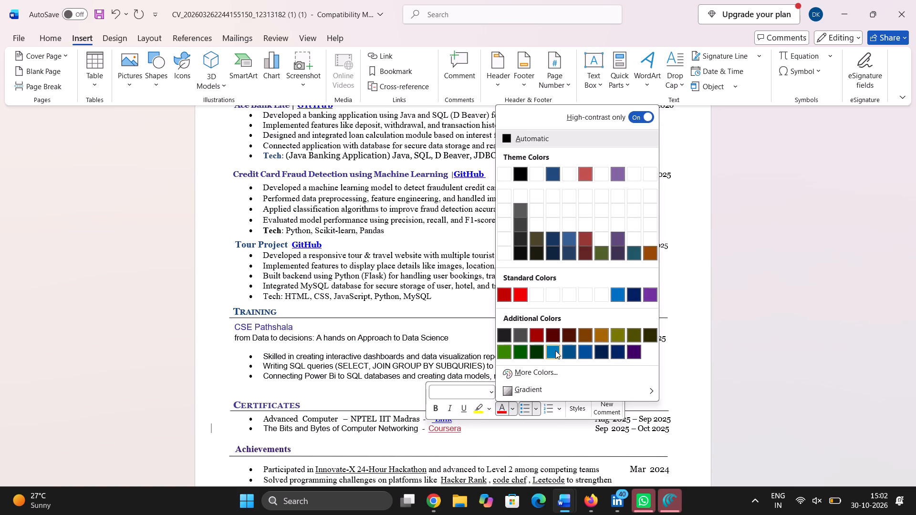
click(555, 350)
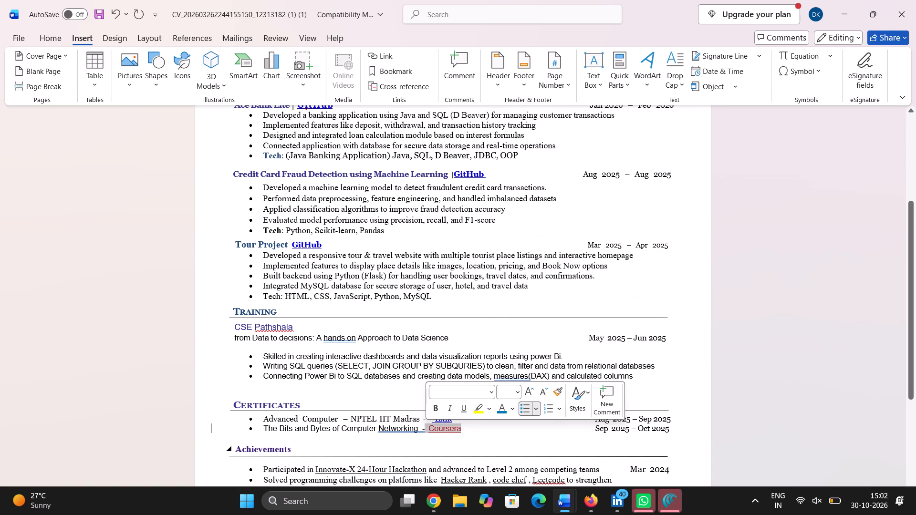
click(480, 432)
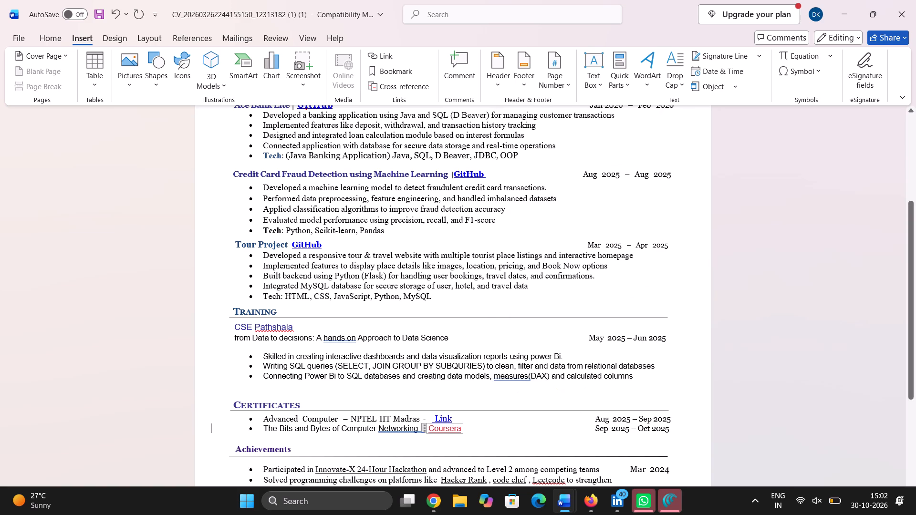
Add a space between Networking and the hyphen in the second certificate.
click(451, 428)
click(419, 429)
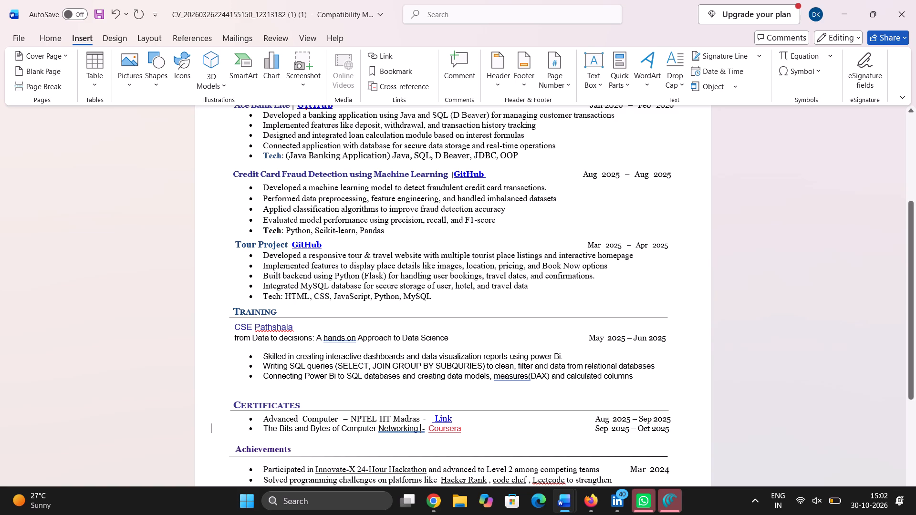
key(space)
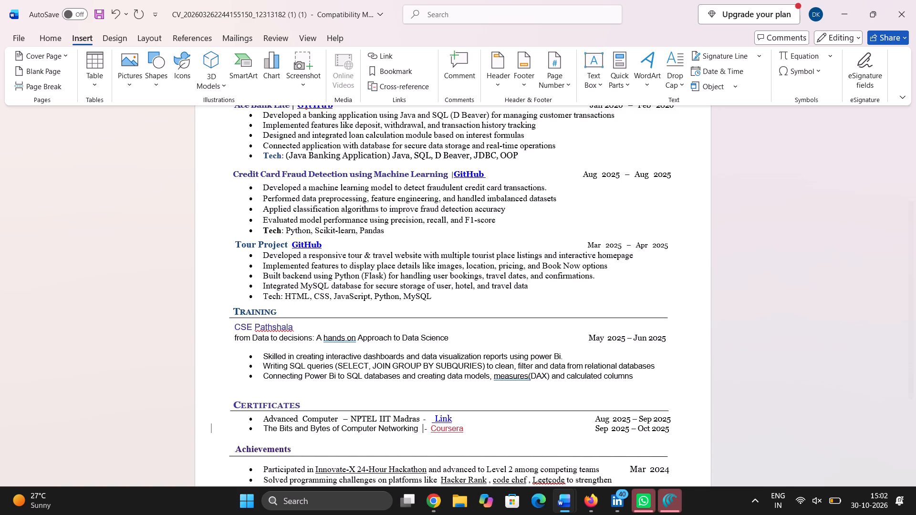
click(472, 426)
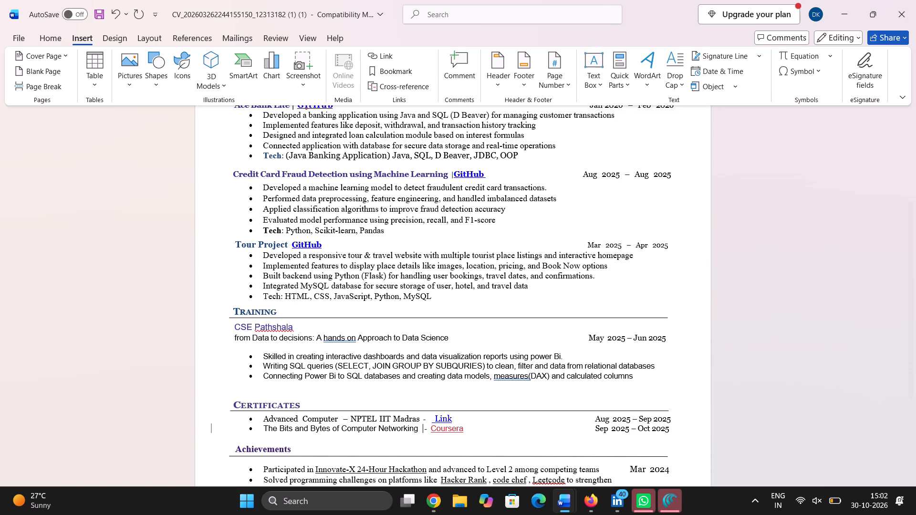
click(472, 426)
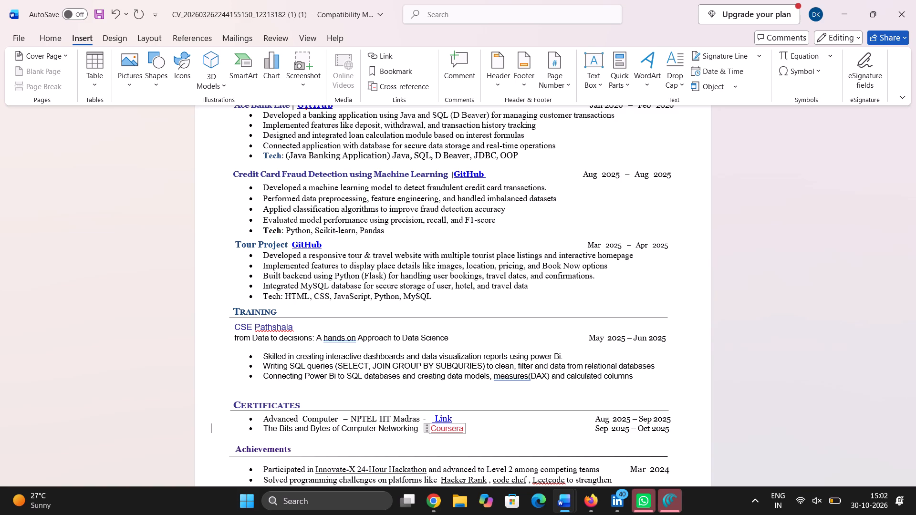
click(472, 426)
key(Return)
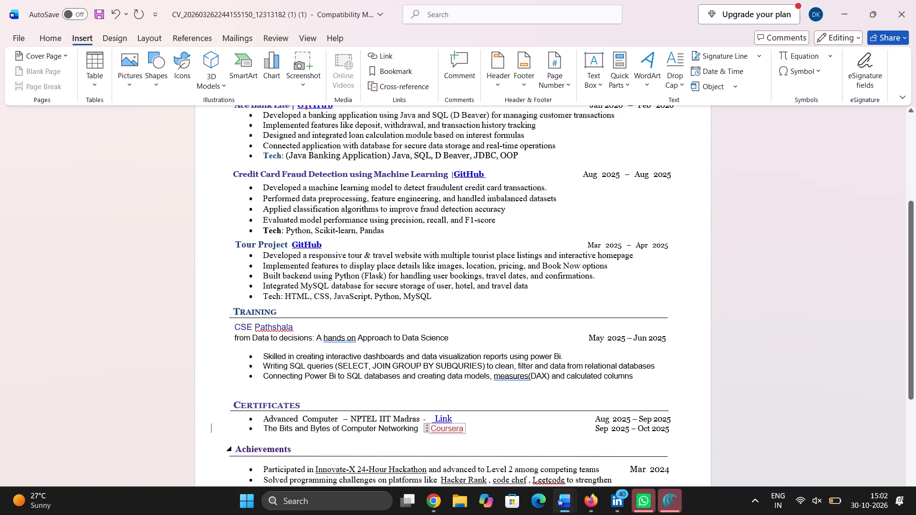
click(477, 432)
Replace the certificate title Advanced Computer – NPTEL IIT Madras with Introduction to Hardware and Operating Systems, copied from the candidate's existing CV.
click(419, 419)
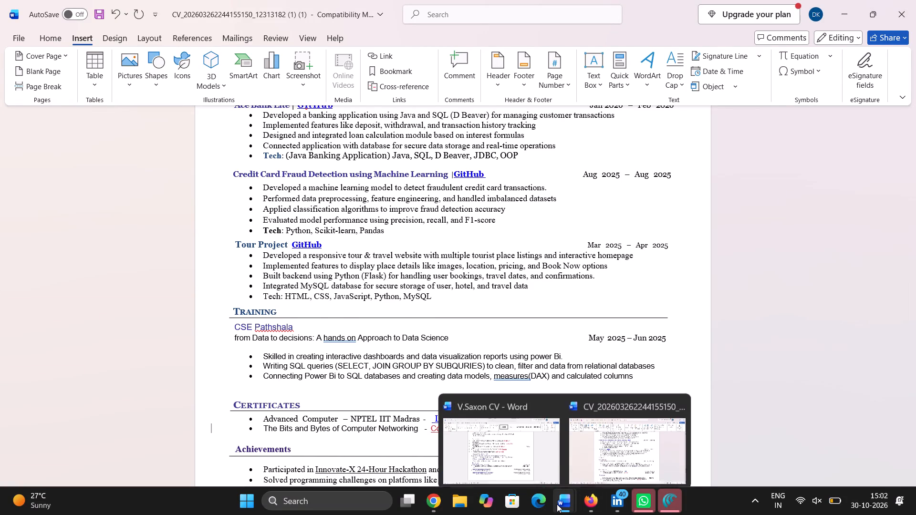
click(527, 450)
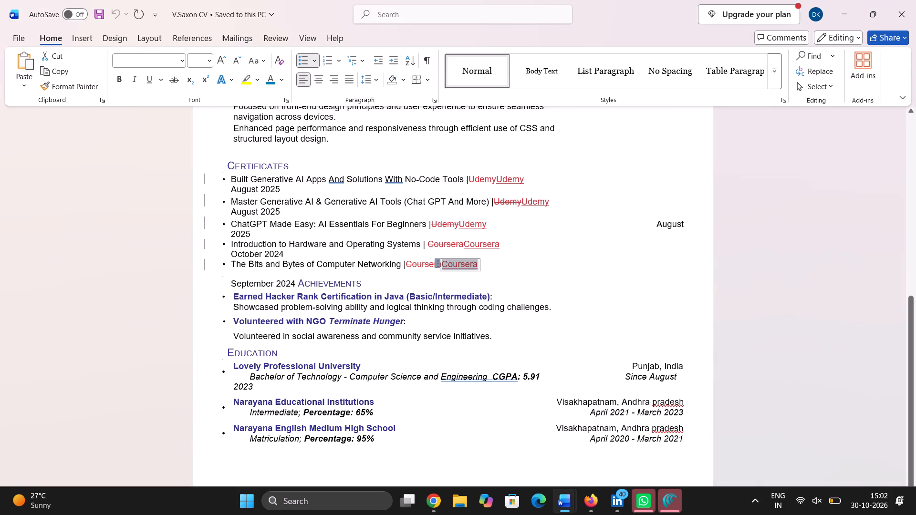
drag(420, 242, 259, 237)
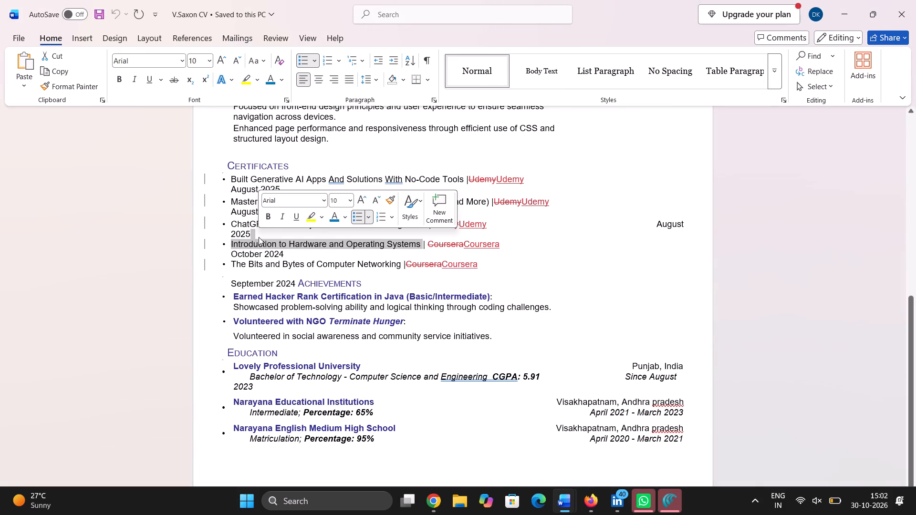
key(ctrl+c)
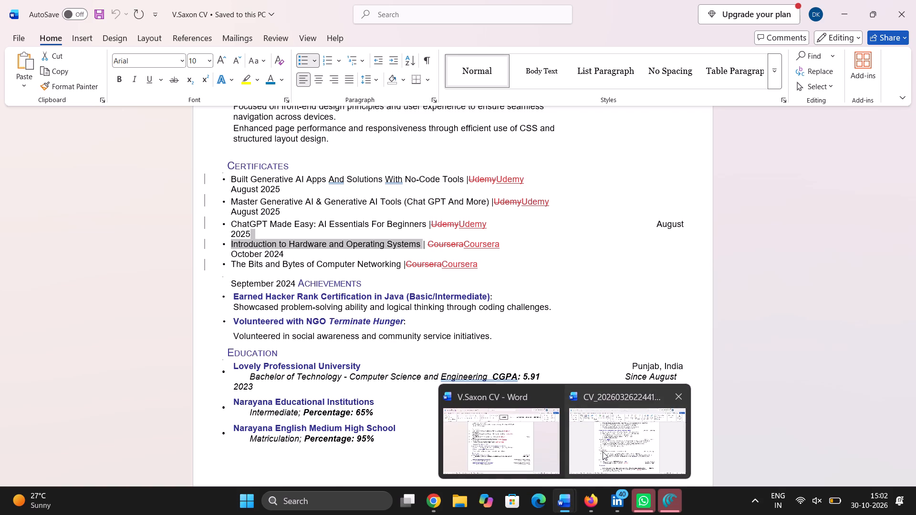
click(604, 449)
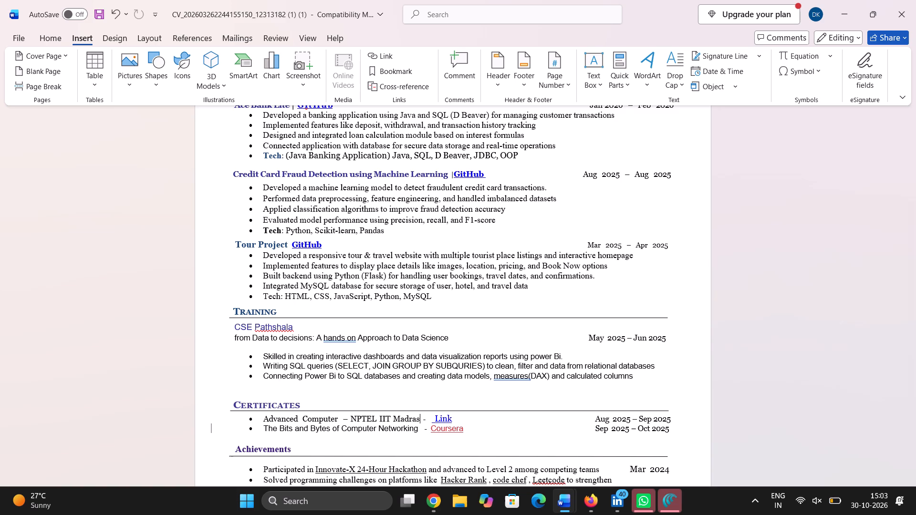
key(BackSpace)
key(BackSpace)
key(BackSpace)
key(BackSpace)
key(BackSpace)
key(BackSpace)
key(BackSpace)
key(BackSpace)
key(BackSpace)
key(BackSpace)
key(BackSpace)
key(BackSpace)
key(BackSpace)
key(BackSpace)
key(BackSpace)
key(BackSpace)
key(BackSpace)
key(BackSpace)
key(BackSpace)
key(BackSpace)
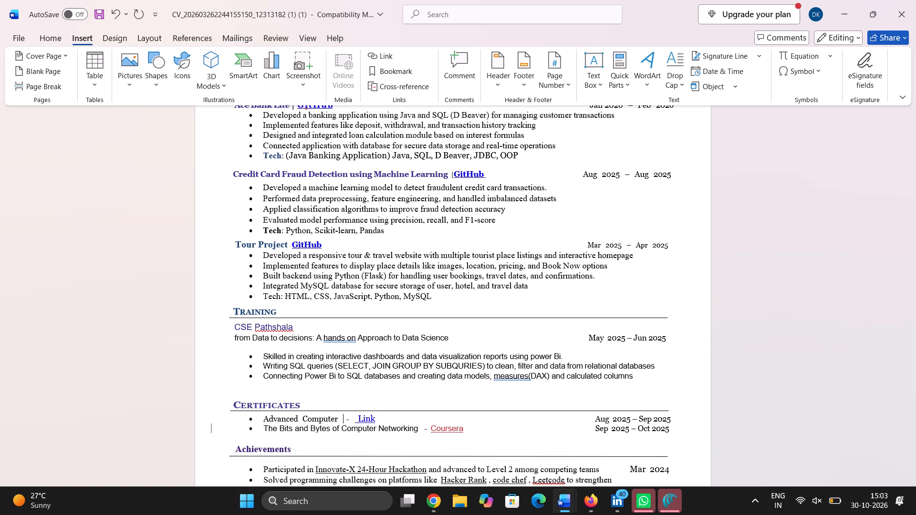
key(BackSpace)
key(BackSpace)
key(BackSpace)
key(BackSpace)
key(BackSpace)
key(BackSpace)
key(BackSpace)
key(BackSpace)
key(BackSpace)
key(BackSpace)
key(BackSpace)
key(BackSpace)
key(BackSpace)
key(BackSpace)
key(BackSpace)
key(BackSpace)
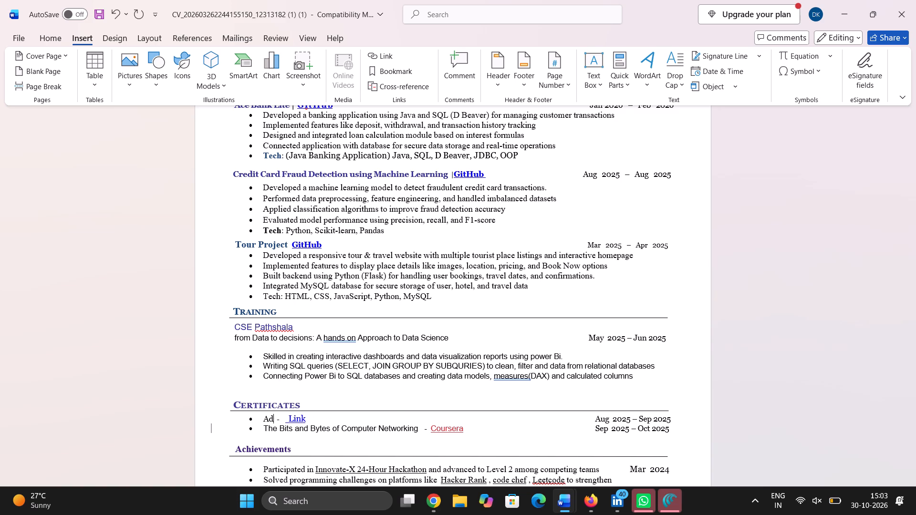
key(BackSpace)
key(BackSpace)
key(ctrl+v)
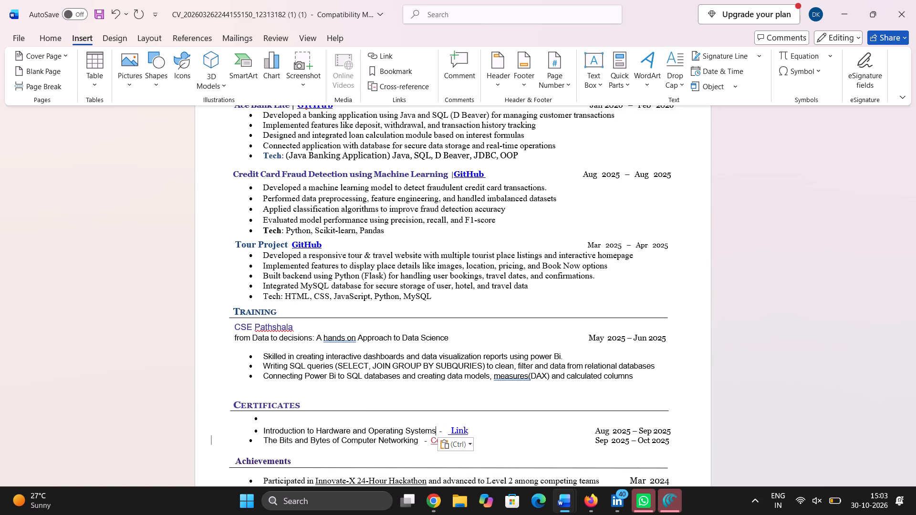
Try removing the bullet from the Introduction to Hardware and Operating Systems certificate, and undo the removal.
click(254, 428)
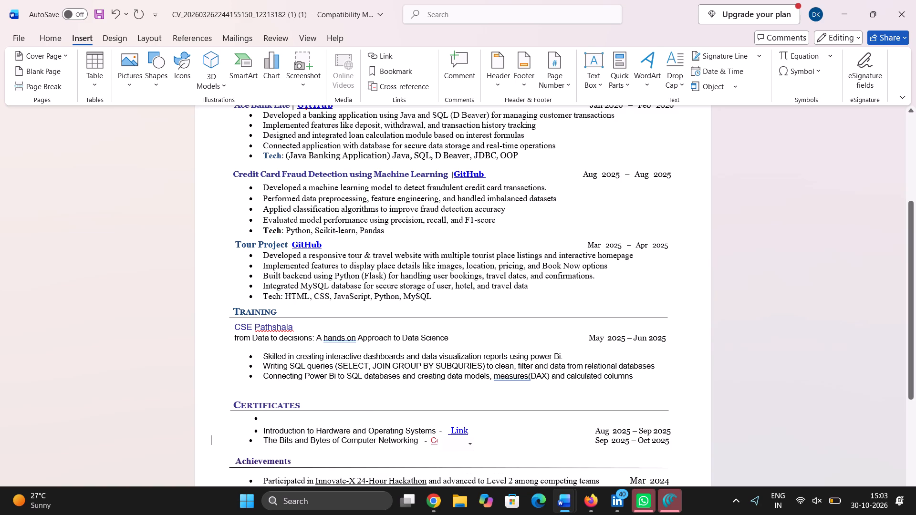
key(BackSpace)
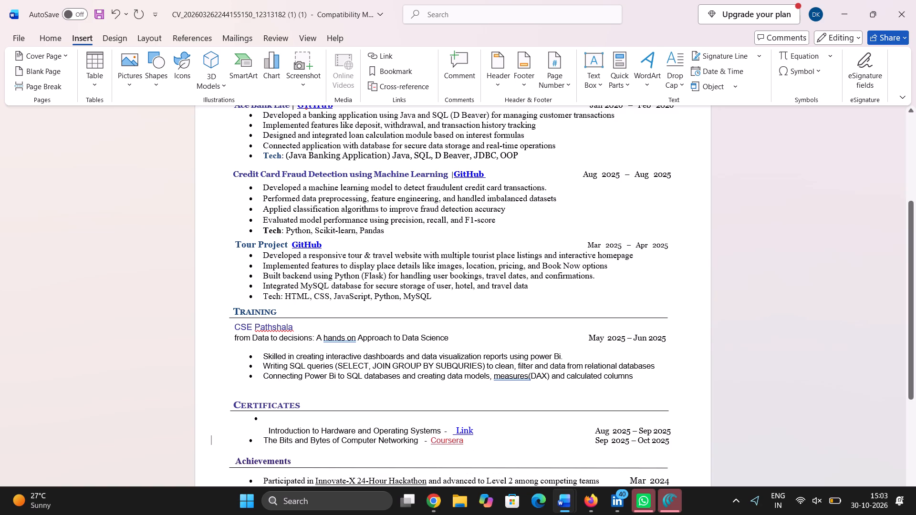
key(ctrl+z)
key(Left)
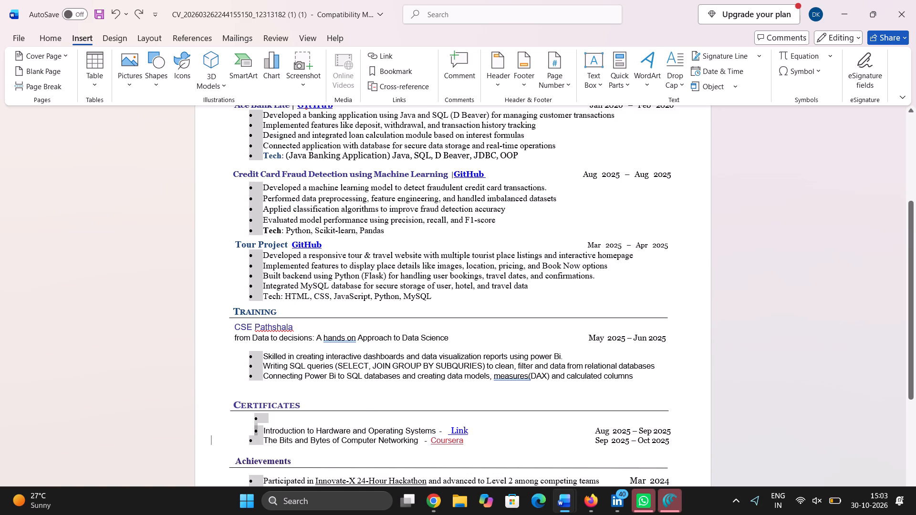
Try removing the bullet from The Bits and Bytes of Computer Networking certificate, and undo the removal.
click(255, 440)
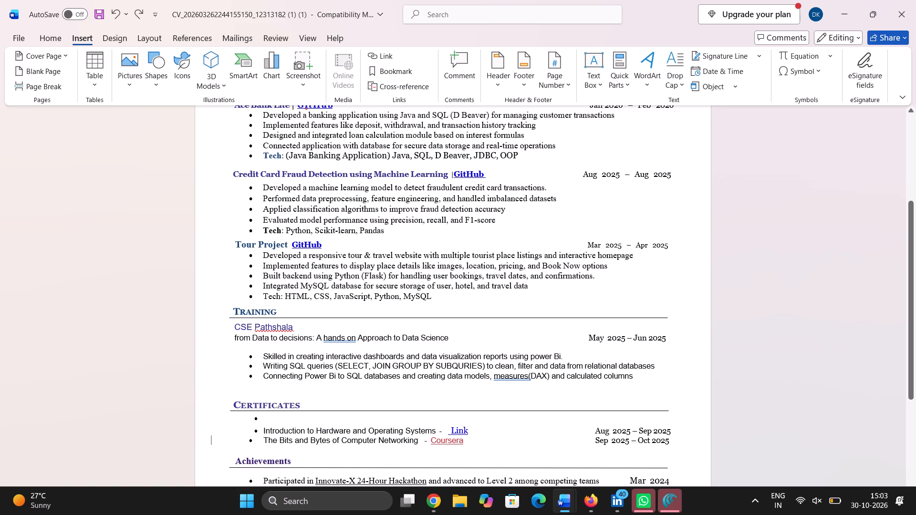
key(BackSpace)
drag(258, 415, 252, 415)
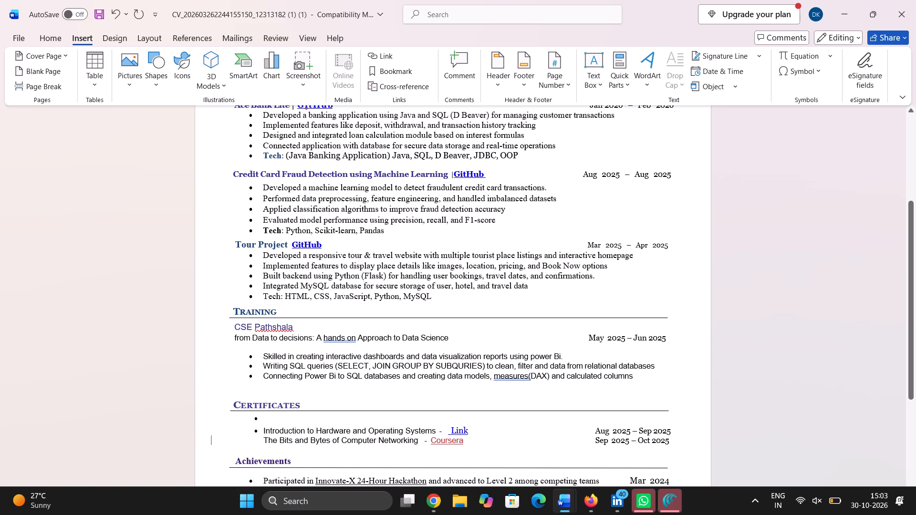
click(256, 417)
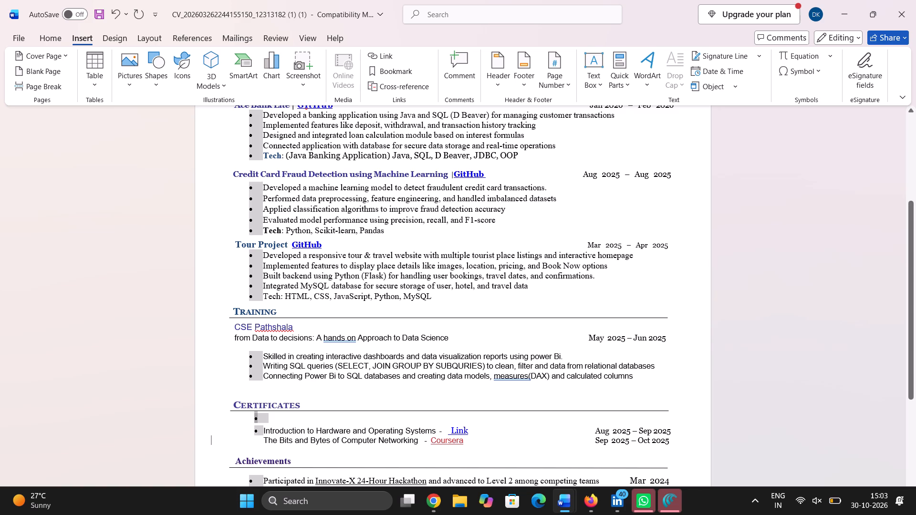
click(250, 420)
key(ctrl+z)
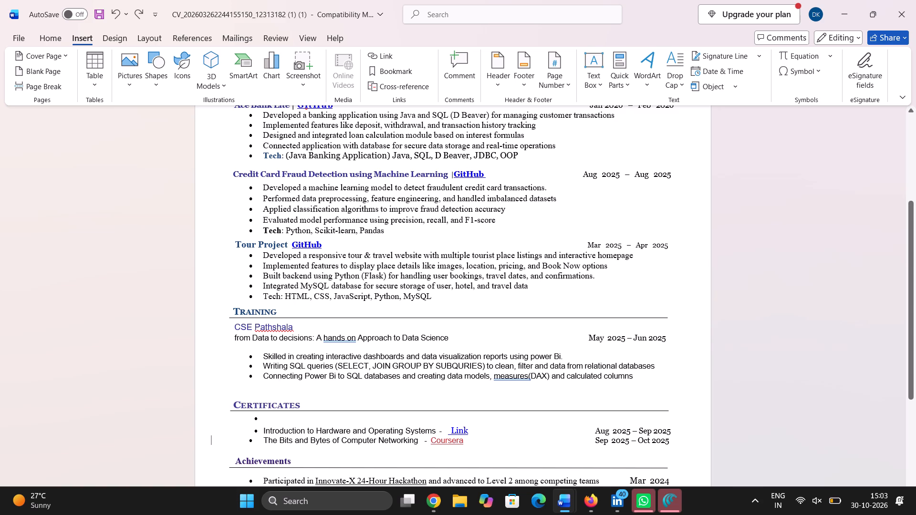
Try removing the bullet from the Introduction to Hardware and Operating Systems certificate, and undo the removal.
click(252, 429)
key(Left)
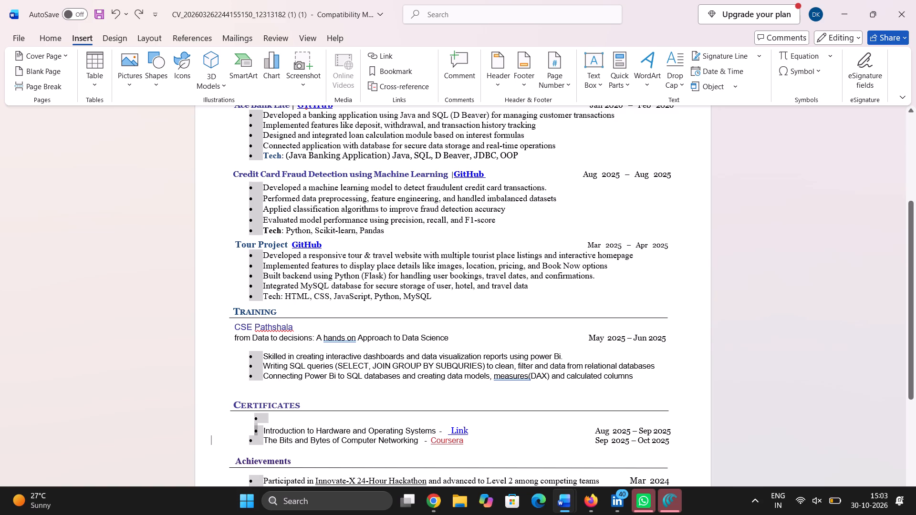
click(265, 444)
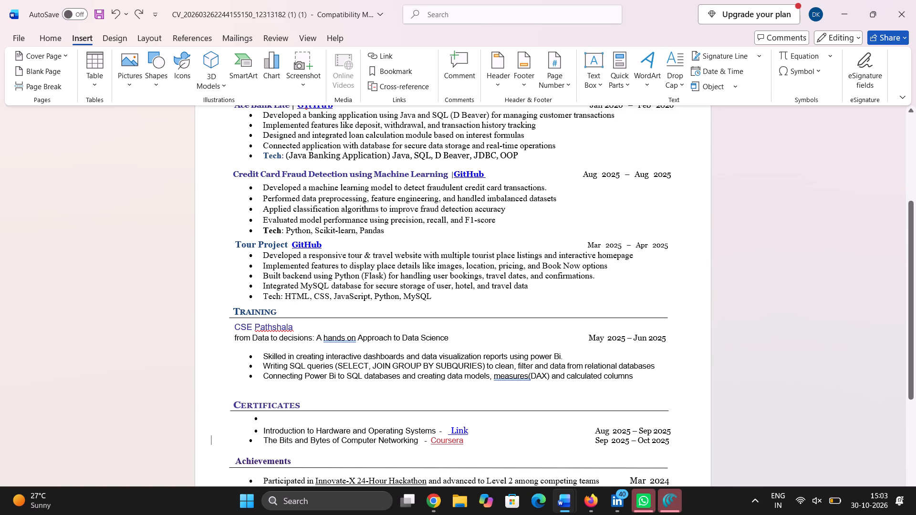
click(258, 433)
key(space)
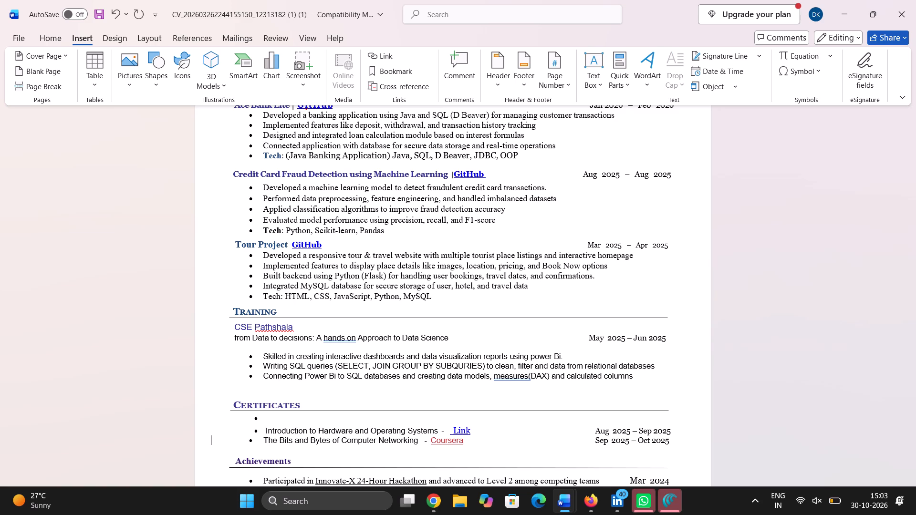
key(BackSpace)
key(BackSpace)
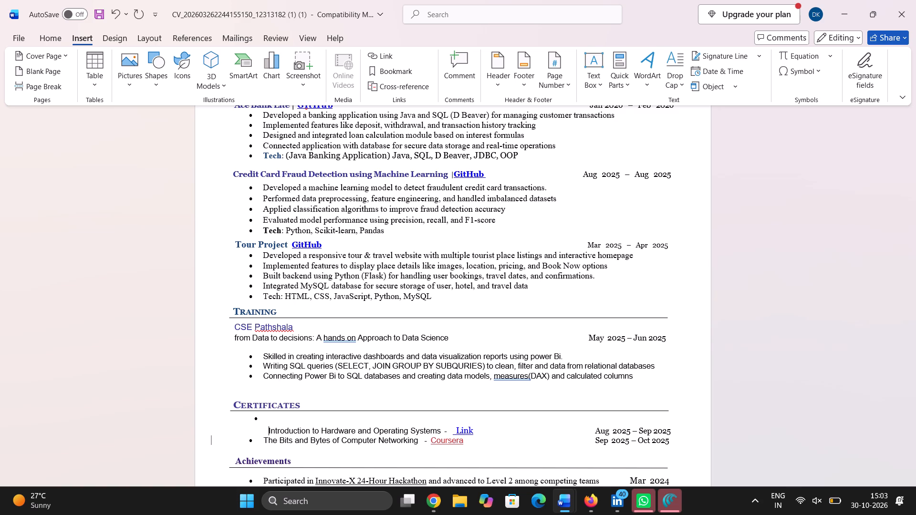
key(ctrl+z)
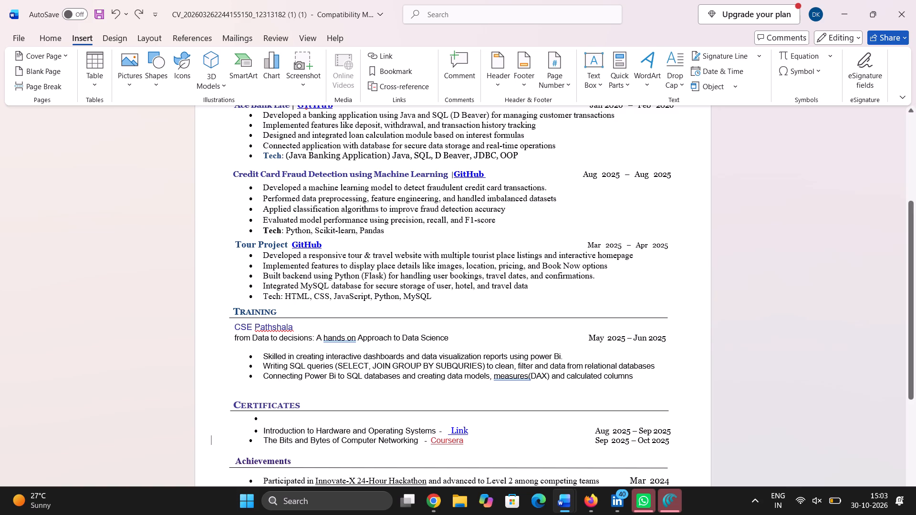
Start a new bullet after Coursera in The Bits and Bytes of Computer Networking certificate.
scroll(267, 383, down, 3)
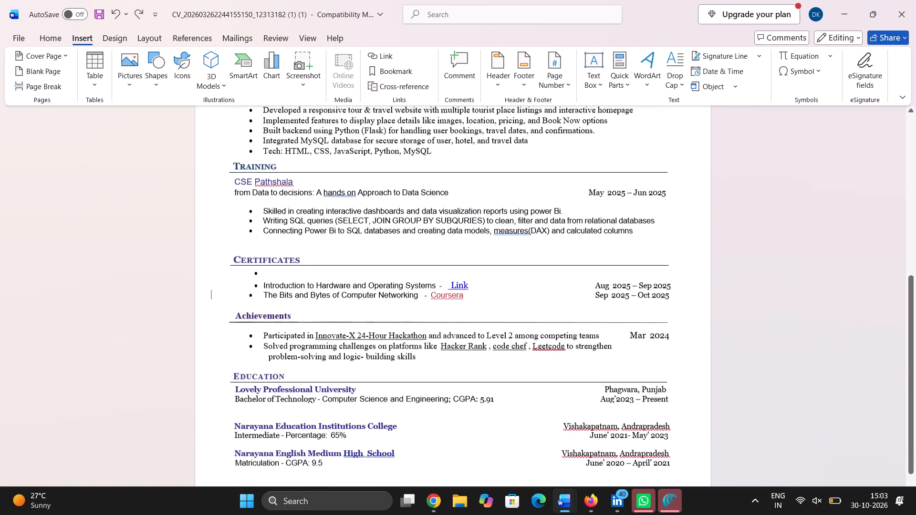
scroll(267, 383, down, 1)
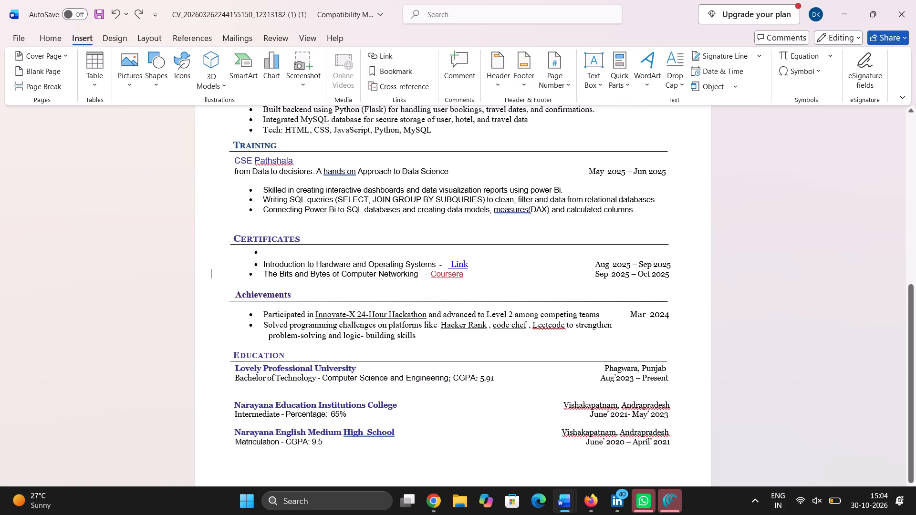
click(474, 272)
key(Return)
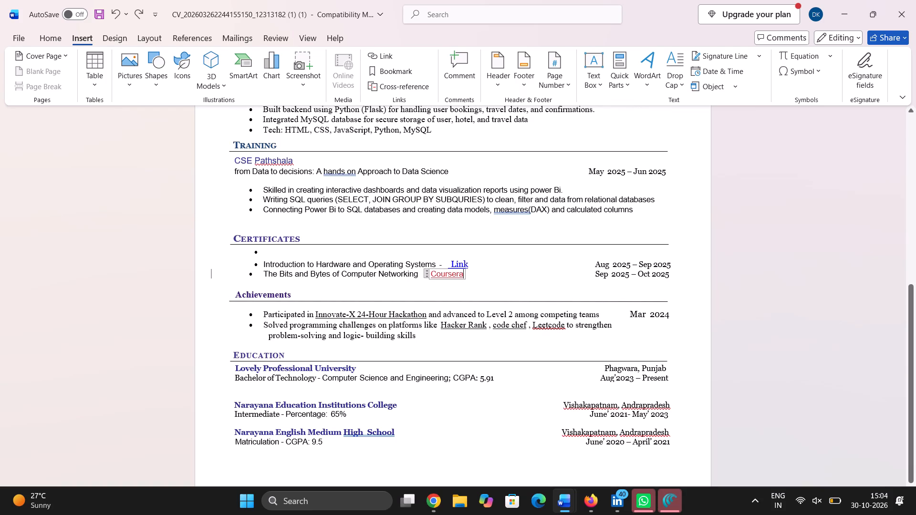
key(Return)
key(space)
key(space)
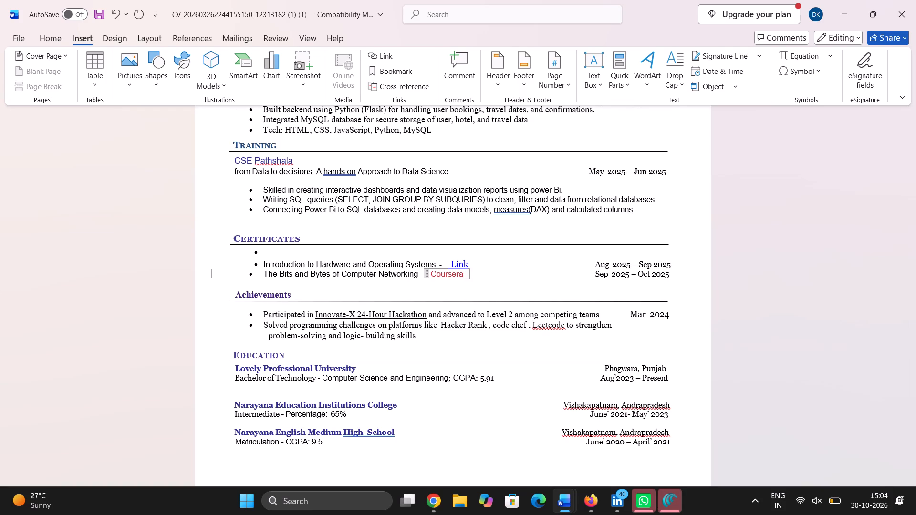
key(space)
key(Right)
key(Return)
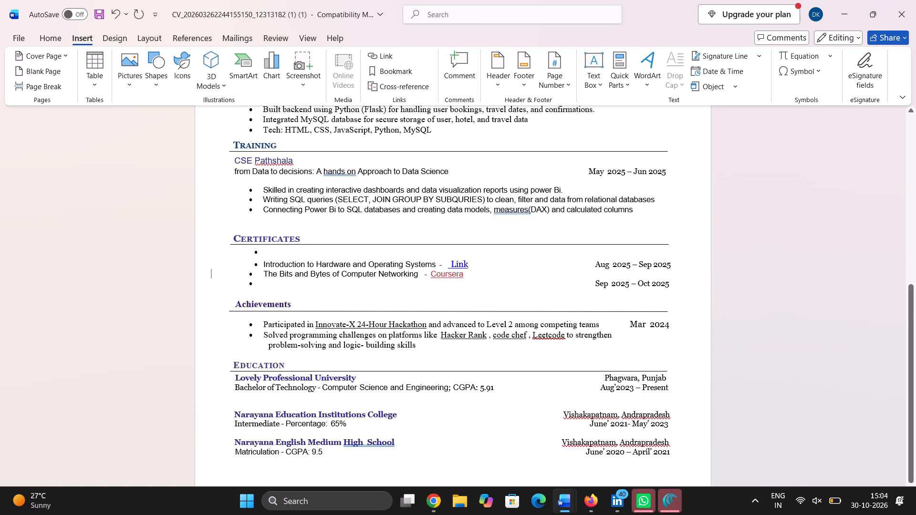
Copy the title Introduction to Hardware and Operating Systems into the new certificate bullet and add a hyphen after it.
drag(436, 263, 289, 261)
key(ctrl+c)
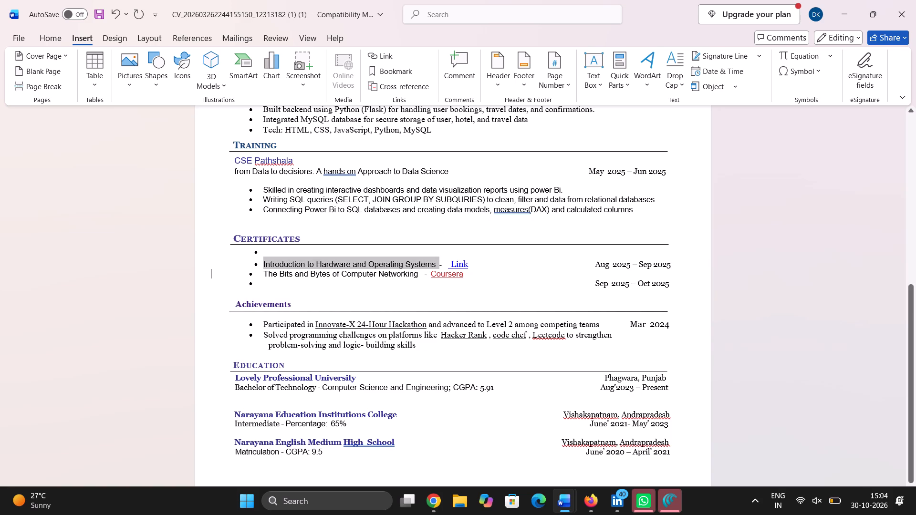
click(270, 283)
key(ctrl+v)
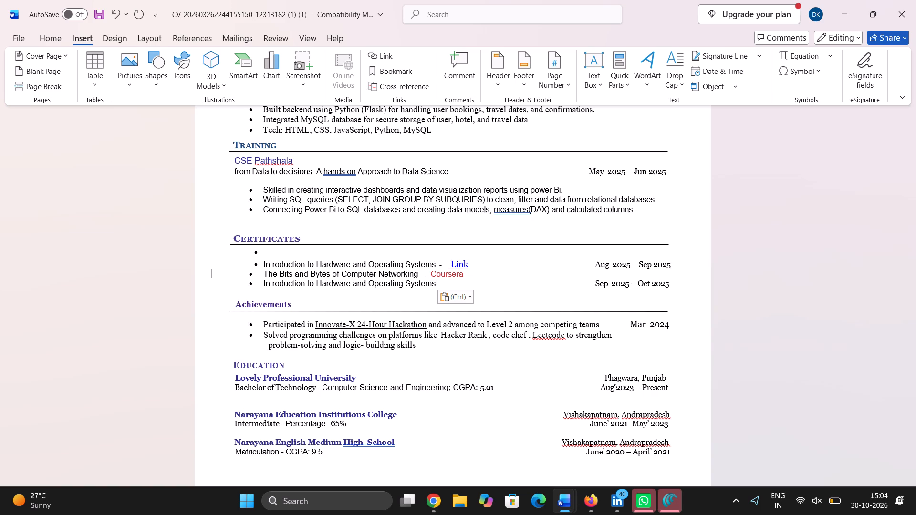
key(space)
text(-)
key(space)
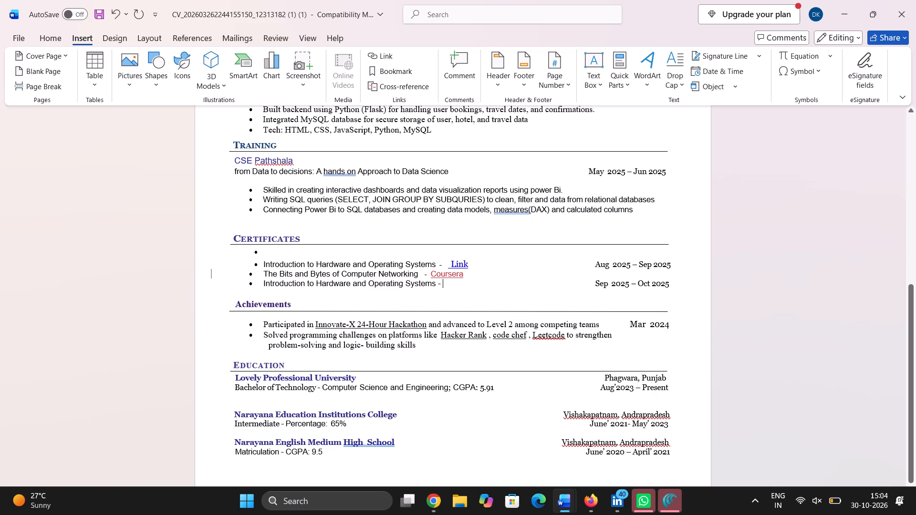
Copy Coursera from the hardware certificate in the candidate's existing CV and paste it after the hyphen in the new bullet.
click(523, 437)
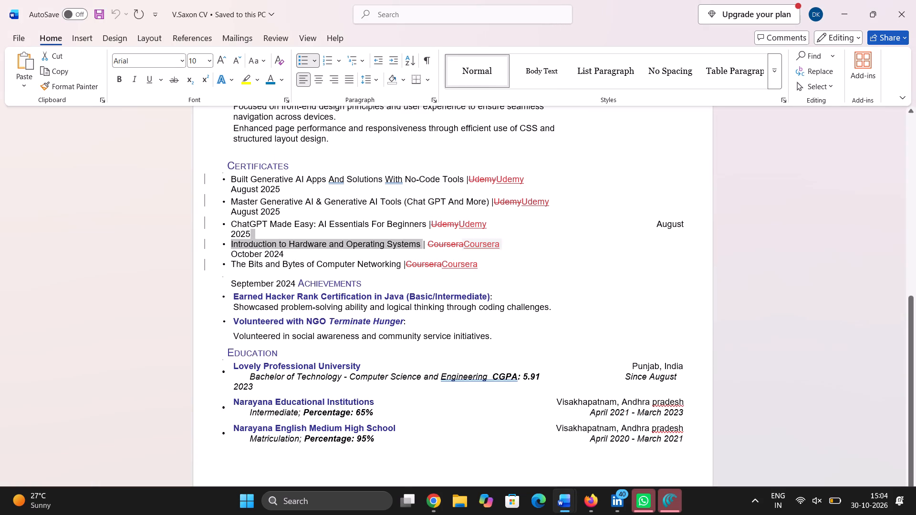
drag(501, 247, 473, 244)
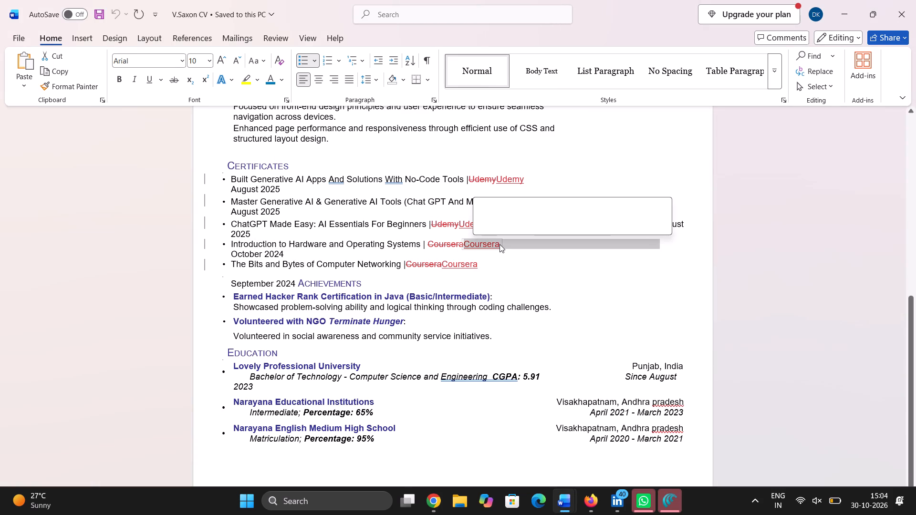
click(500, 244)
drag(500, 244, 465, 246)
key(ctrl+c)
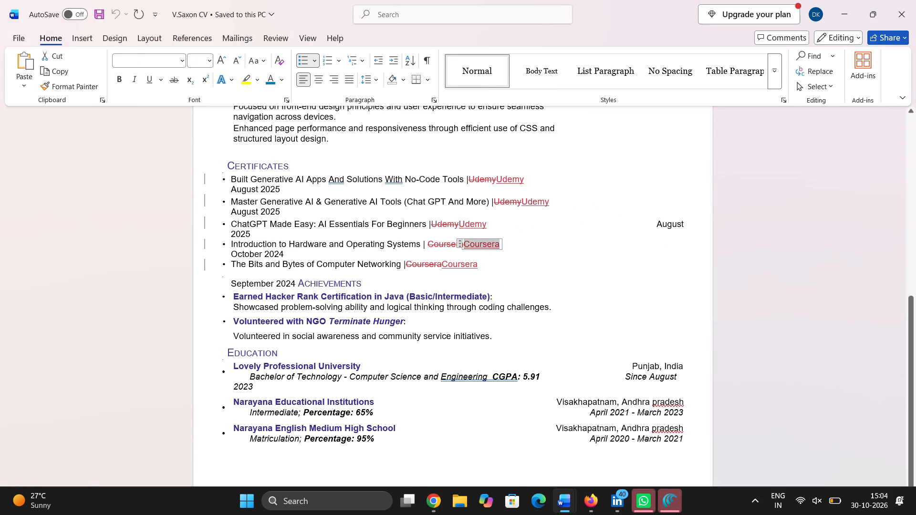
click(585, 434)
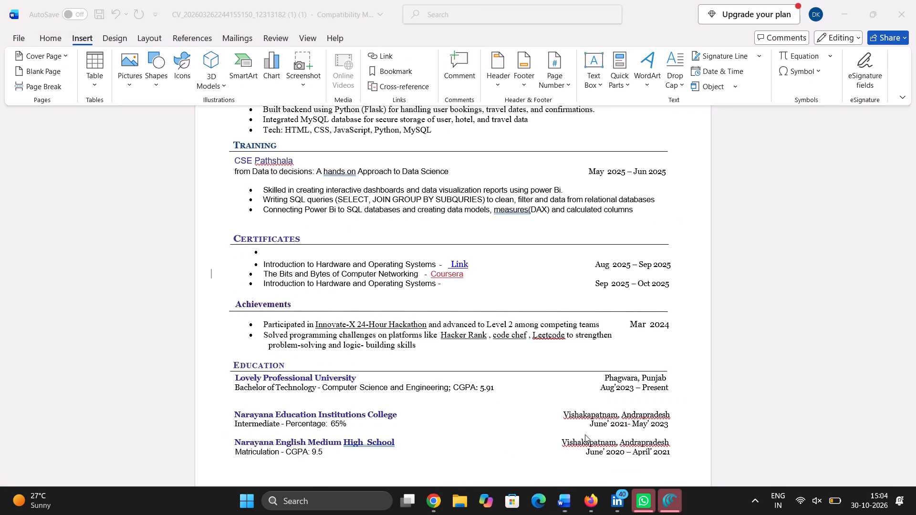
key(ctrl+v)
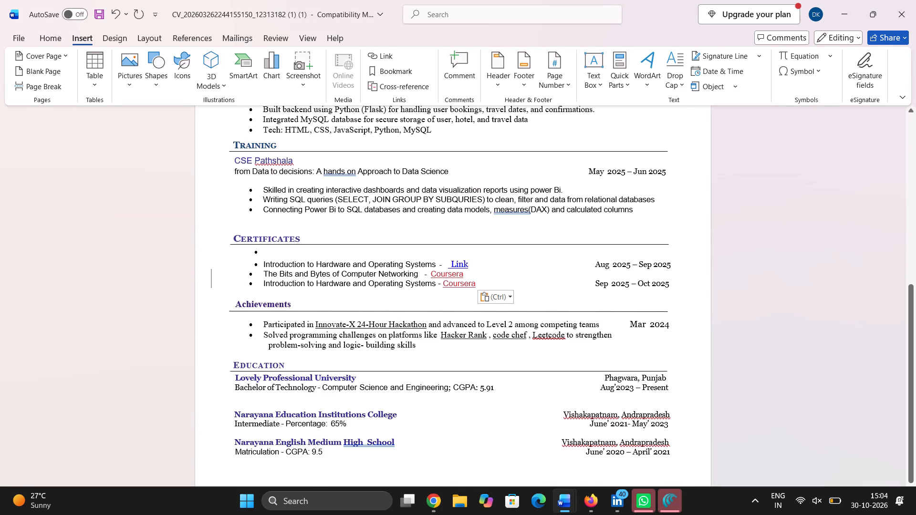
Delete the original Introduction to Hardware and Operating Systems entry with its Link and Aug 2025 – Sep 2025 dates.
drag(672, 264, 363, 257)
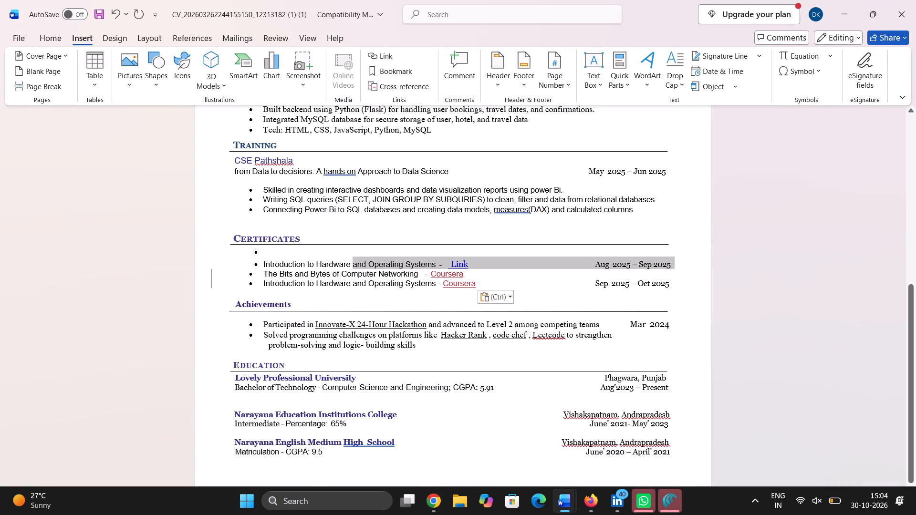
drag(363, 257, 290, 259)
key(BackSpace)
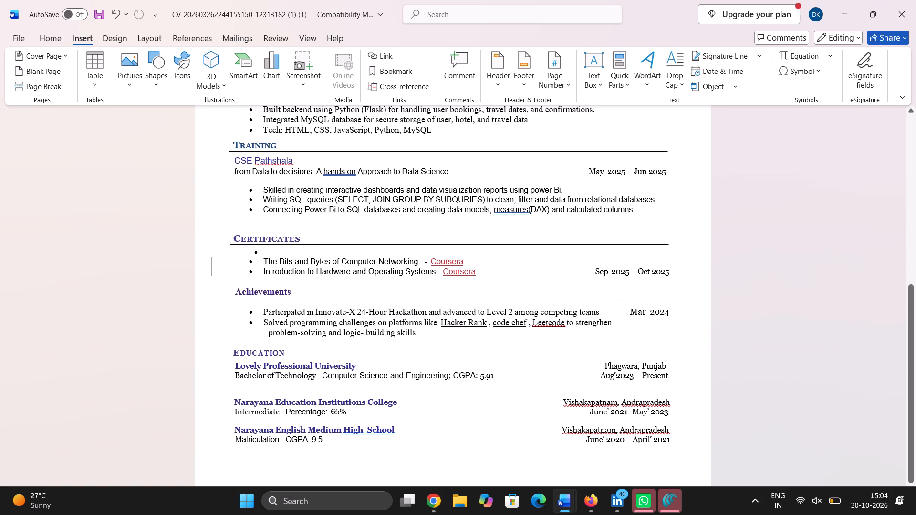
Remove the empty first bullet under Certificates, keeping a blank line below the heading.
click(267, 249)
key(BackSpace)
key(BackSpace)
key(BackSpace)
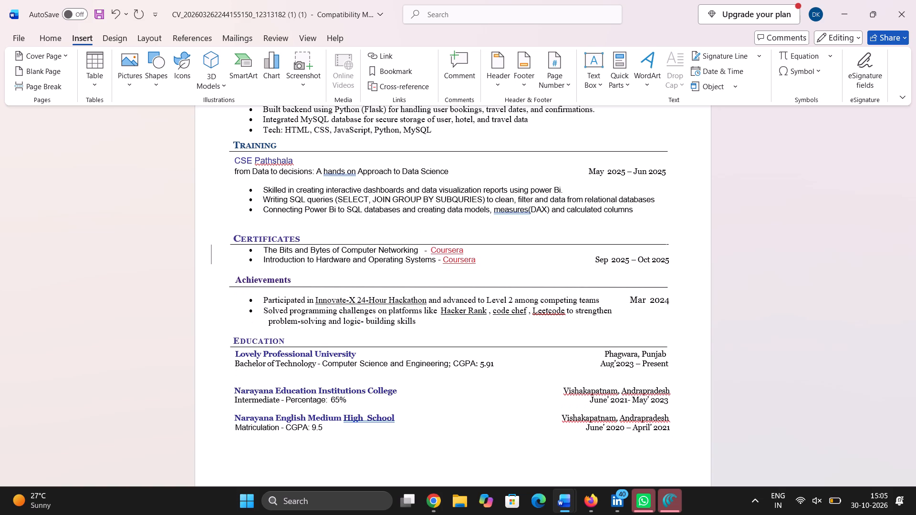
key(space)
key(ctrl+z)
key(ctrl+z)
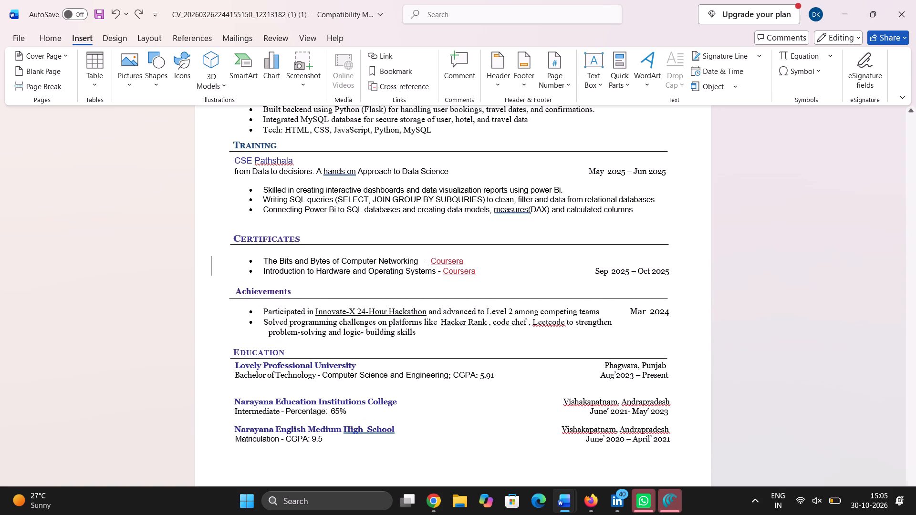
Add the dates Oct 2025 – Dec 2025 to The Bits and Bytes of Computer Networking certificate, spaced across to the date column.
click(596, 255)
click(594, 259)
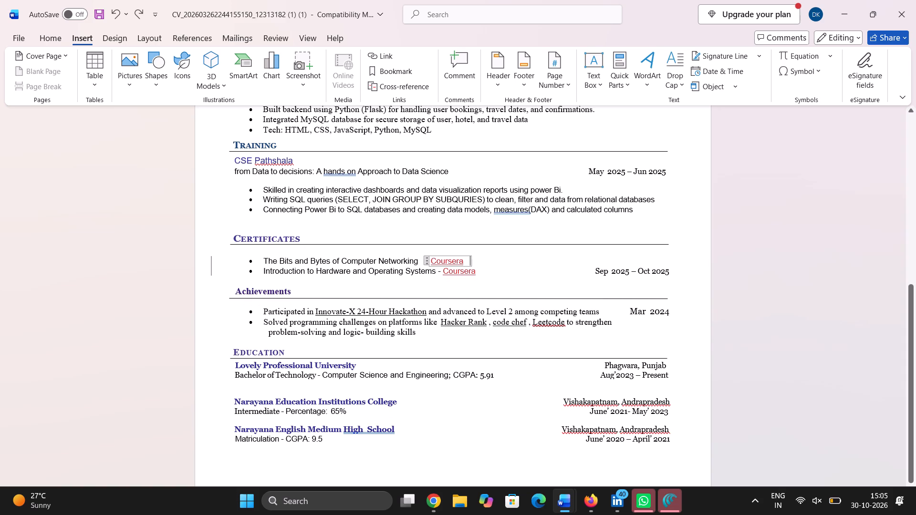
key(Right)
key(space)
key(space)
key(space)
key(space)
key(space)
key(space)
key(space)
key(space)
key(space)
key(space)
key(space)
key(space)
key(space)
key(space)
key(space)
key(space)
key(space)
key(space)
key(space)
key(space)
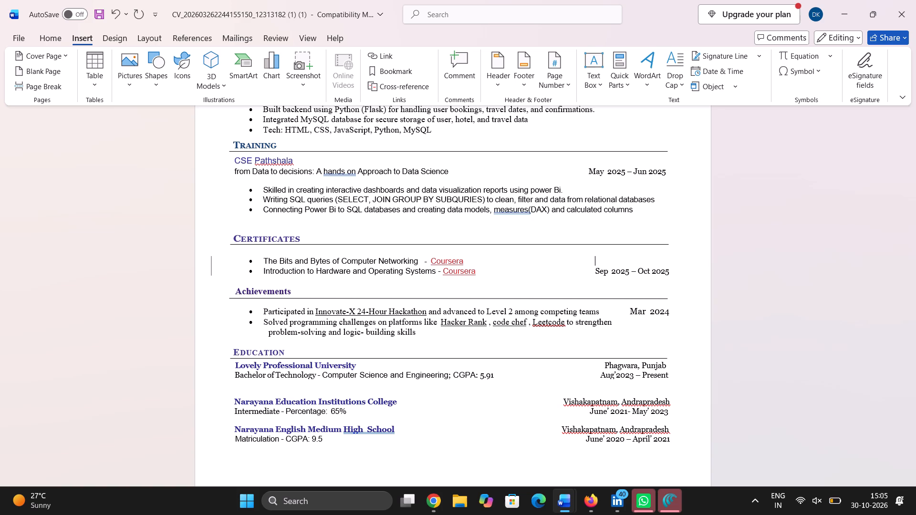
key(BackSpace)
key(BackSpace)
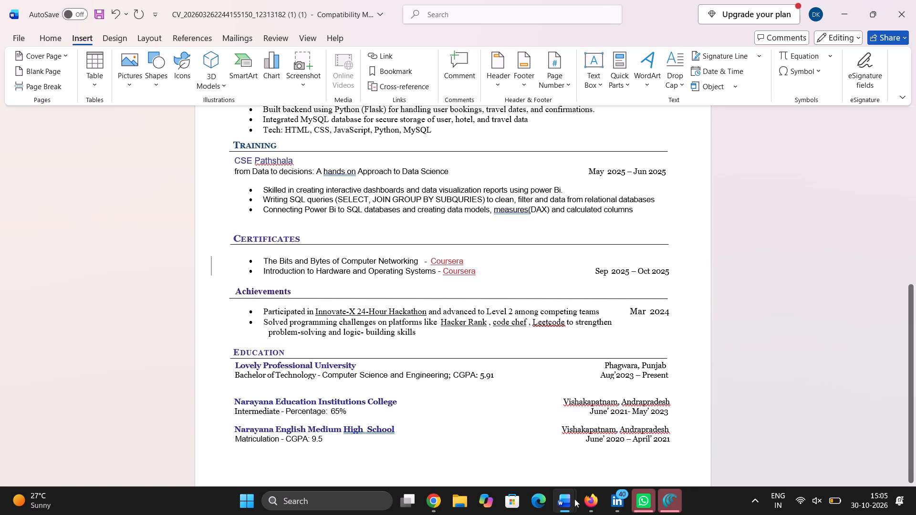
click(505, 425)
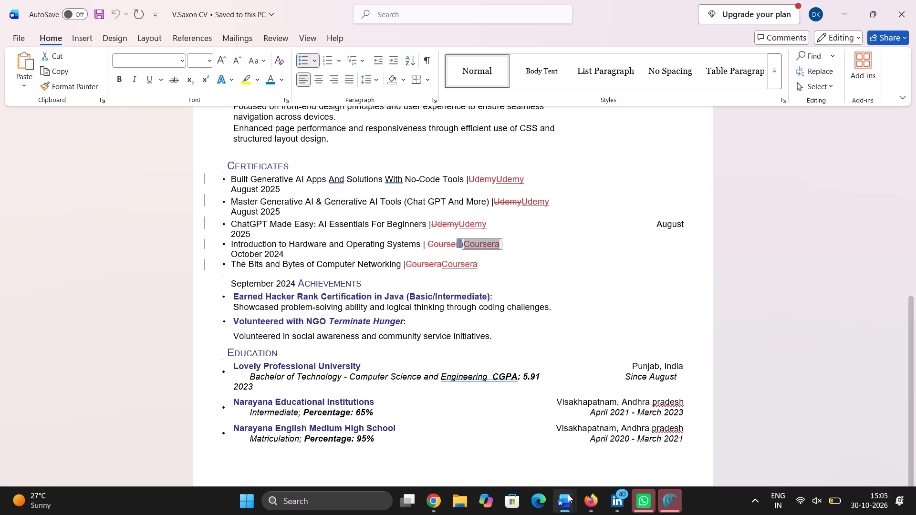
click(617, 435)
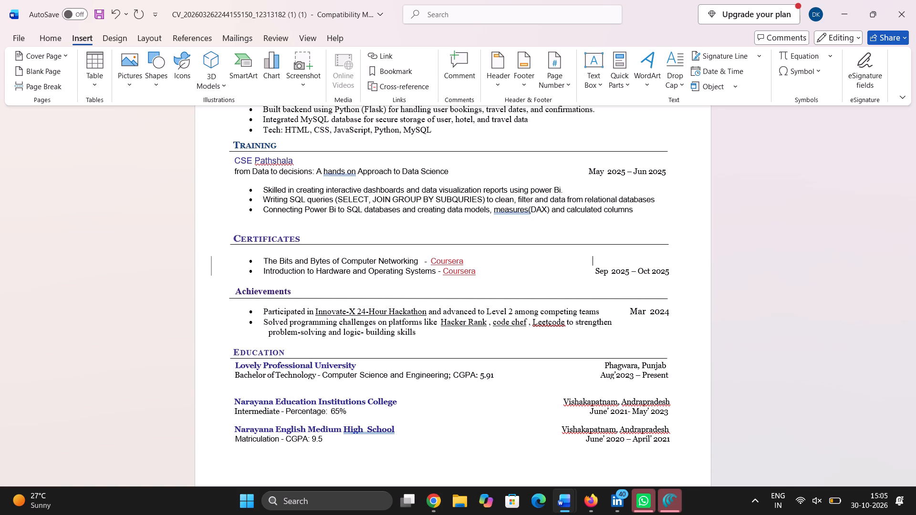
key(shift+o)
text(ct)
key(space)
text(202)
key(5)
key(space)
text(-)
key(space)
text(Dec)
key(space)
text(2025)
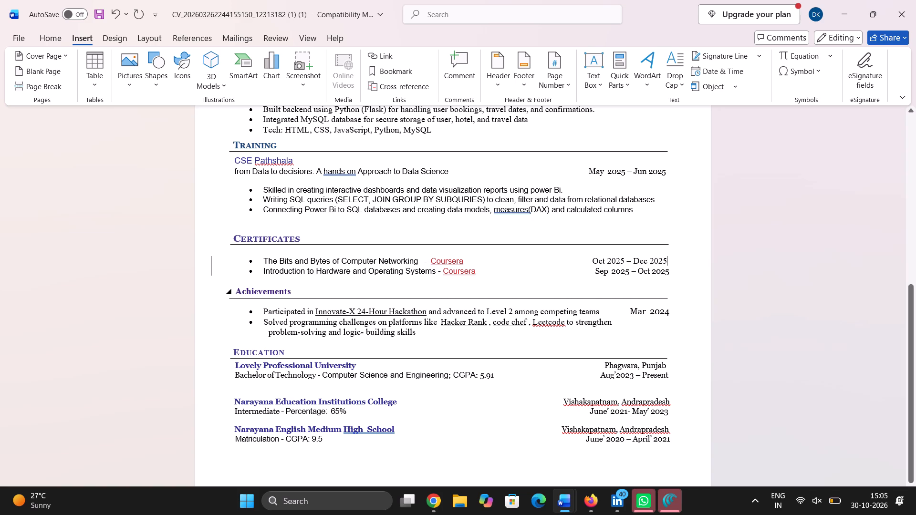
Realign the Sep 2025 – Oct 2025 dates of the Introduction to Hardware and Operating Systems certificate with the dates above, using spaces.
click(596, 272)
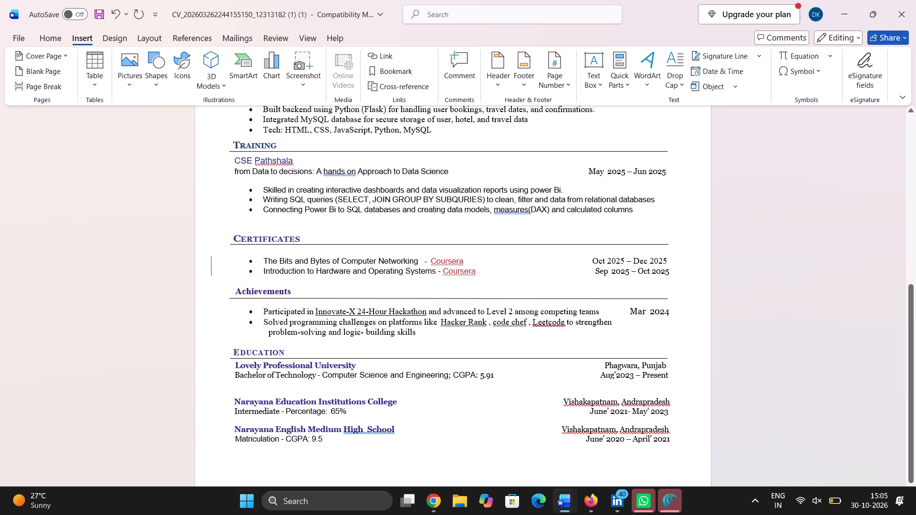
click(586, 269)
key(BackSpace)
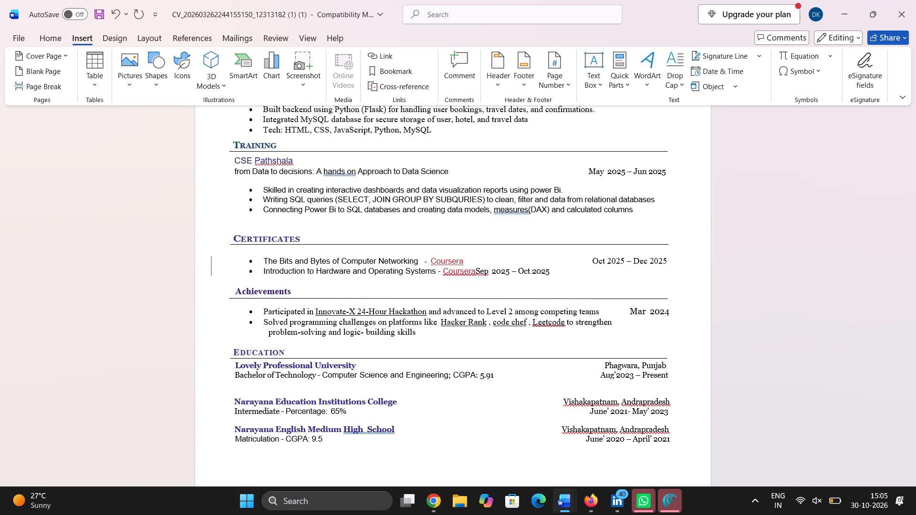
key(space)
key(space)
key(space)
key(space)
key(space)
key(space)
key(space)
key(space)
key(space)
key(space)
key(space)
key(space)
key(space)
key(space)
key(space)
key(space)
key(space)
key(space)
key(space)
key(space)
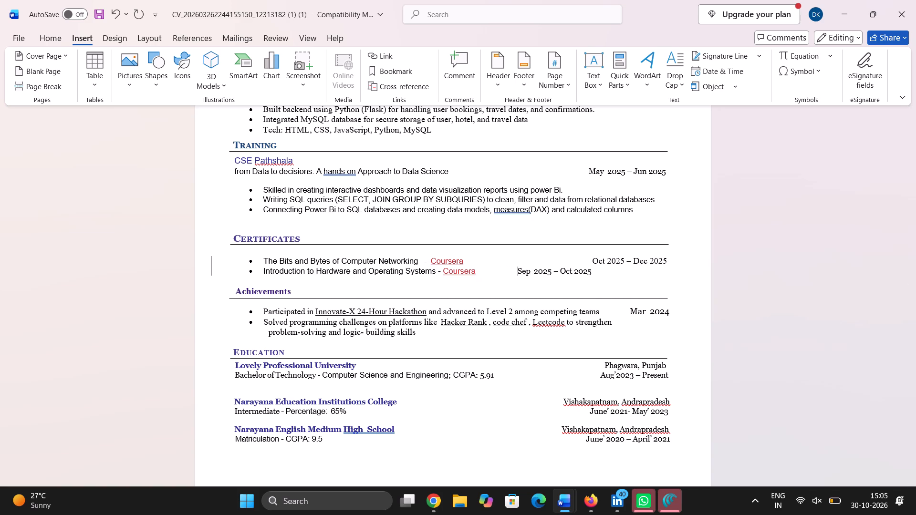
key(space)
key(space)
key(space)
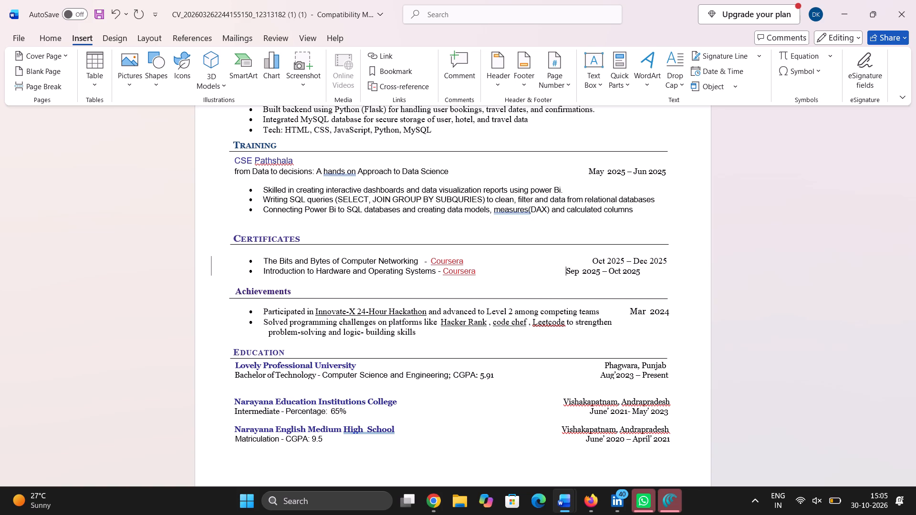
key(space)
key(space)
key(space)
key(space)
key(space)
key(space)
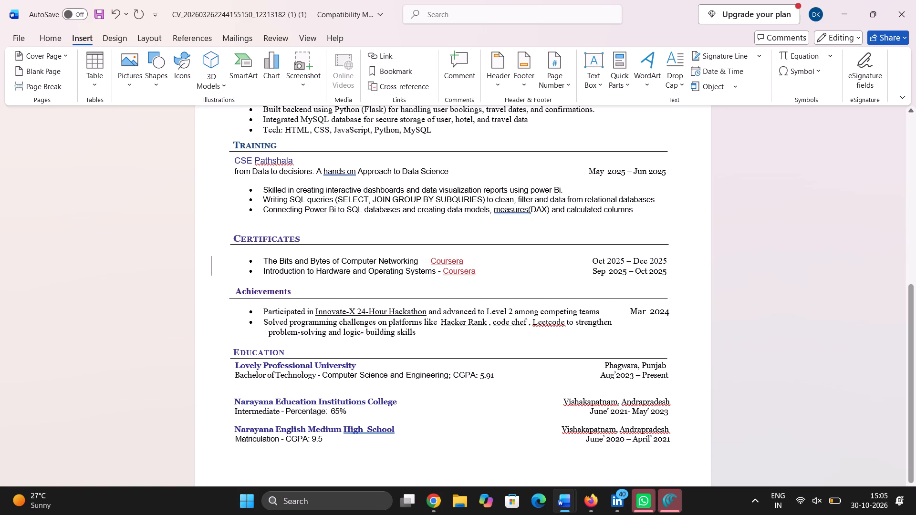
Replace the project title Ace Bank Lite with Real-Time Sign Language Detection, copied from the candidate's existing CV.
scroll(570, 291, up, 1)
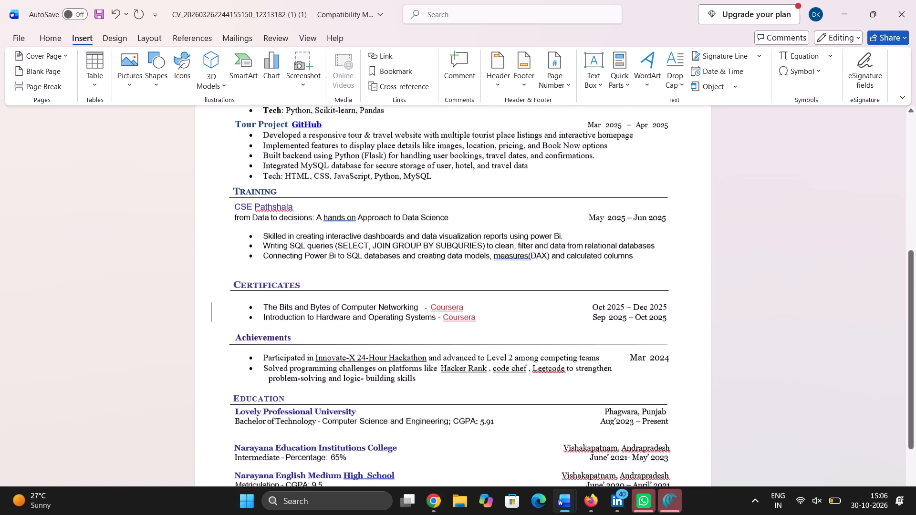
scroll(570, 291, up, 2)
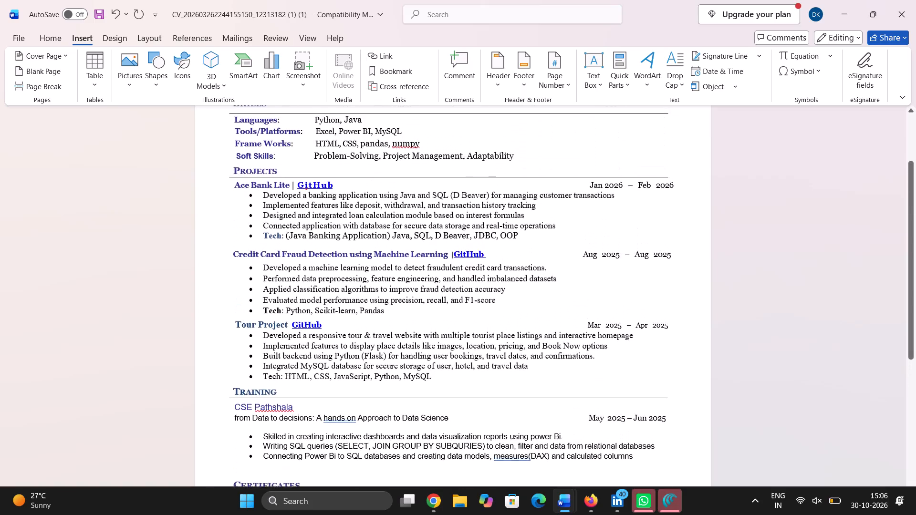
scroll(570, 291, up, 2)
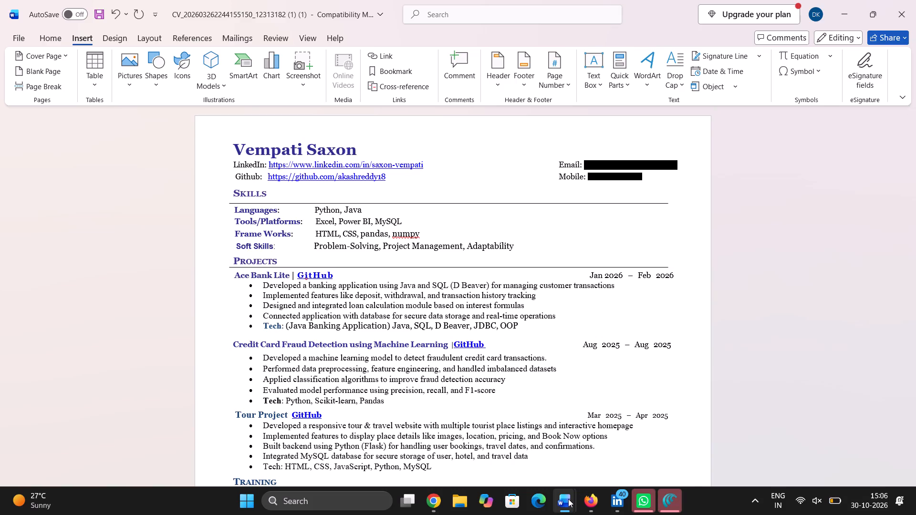
click(502, 436)
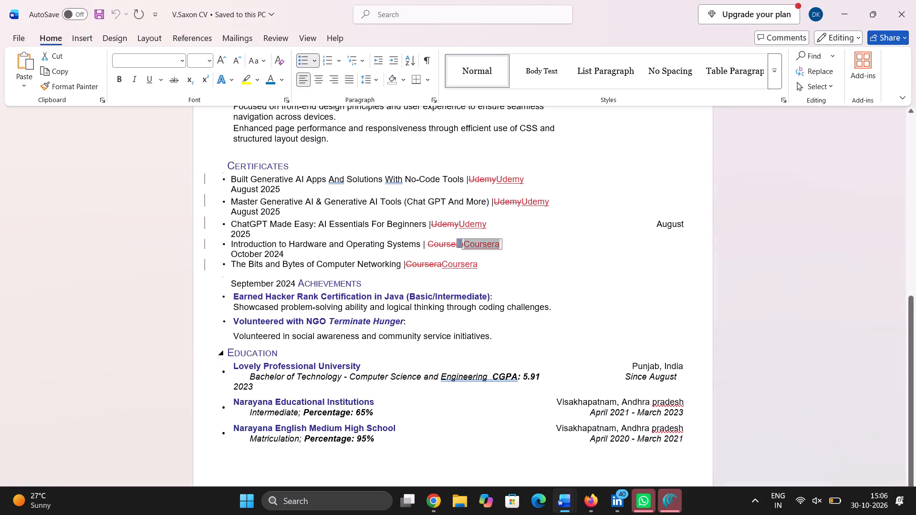
scroll(436, 346, up, 4)
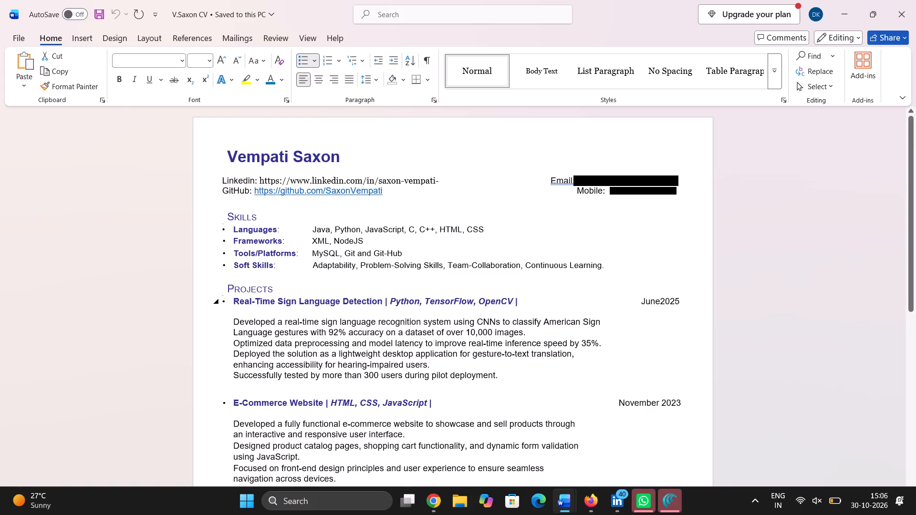
drag(383, 301, 260, 292)
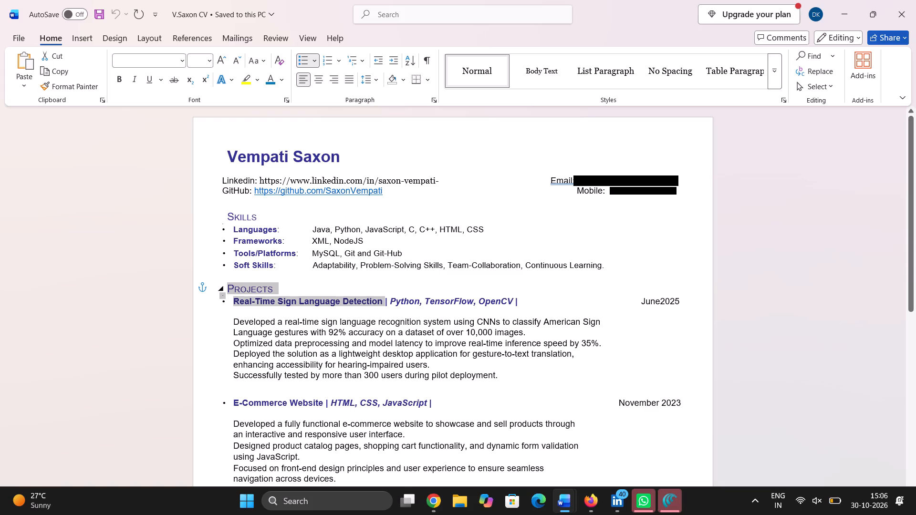
drag(260, 292, 244, 304)
key(ctrl+c)
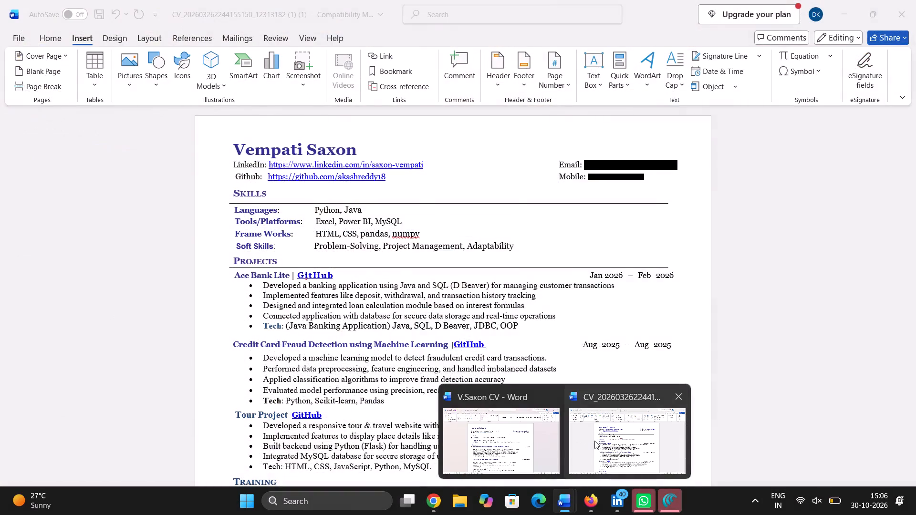
click(594, 441)
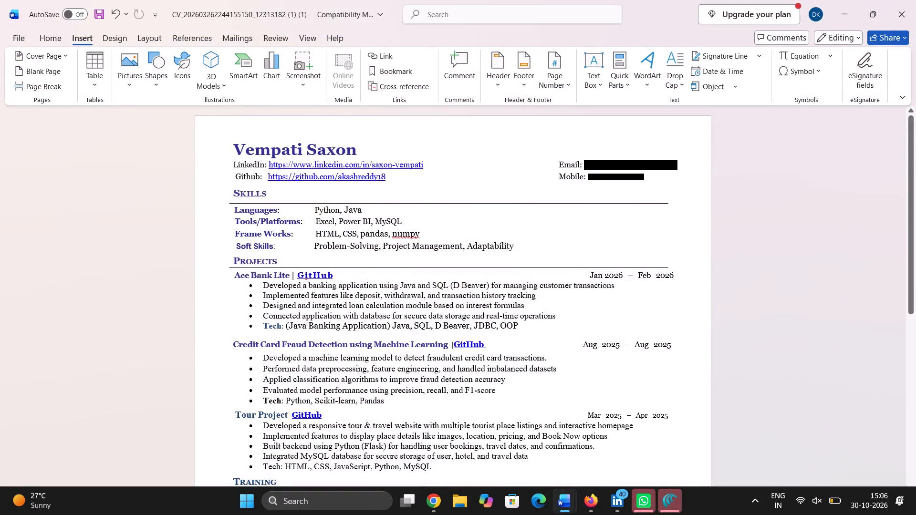
drag(291, 273, 237, 268)
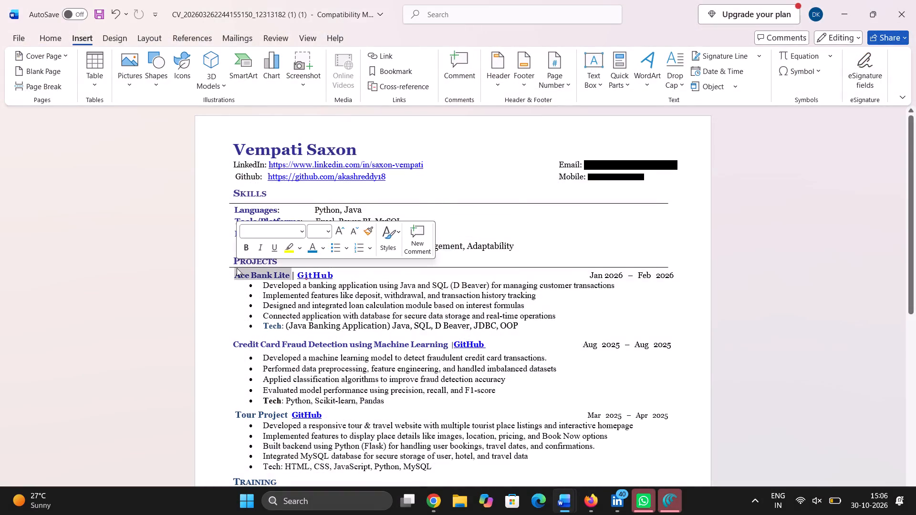
key(ctrl+v)
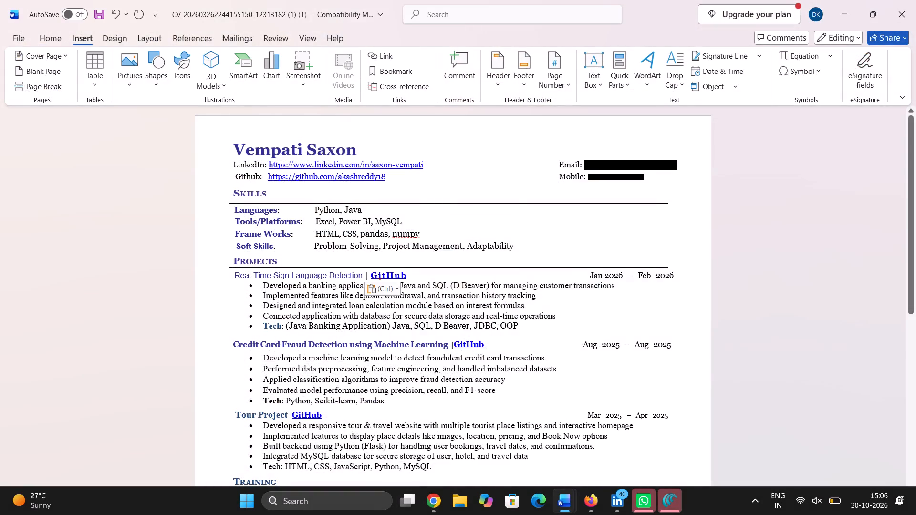
Make the pasted Real-Time Sign Language Detection project title bold.
drag(234, 275, 341, 279)
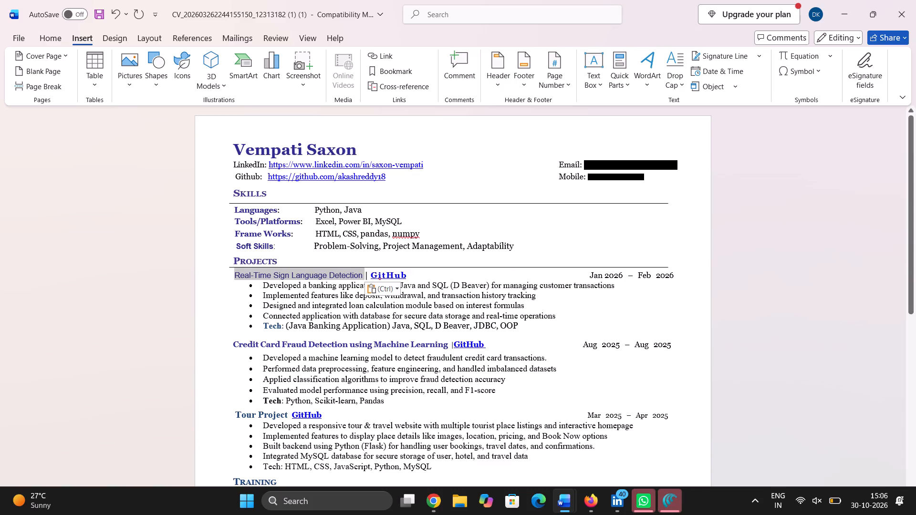
click(348, 257)
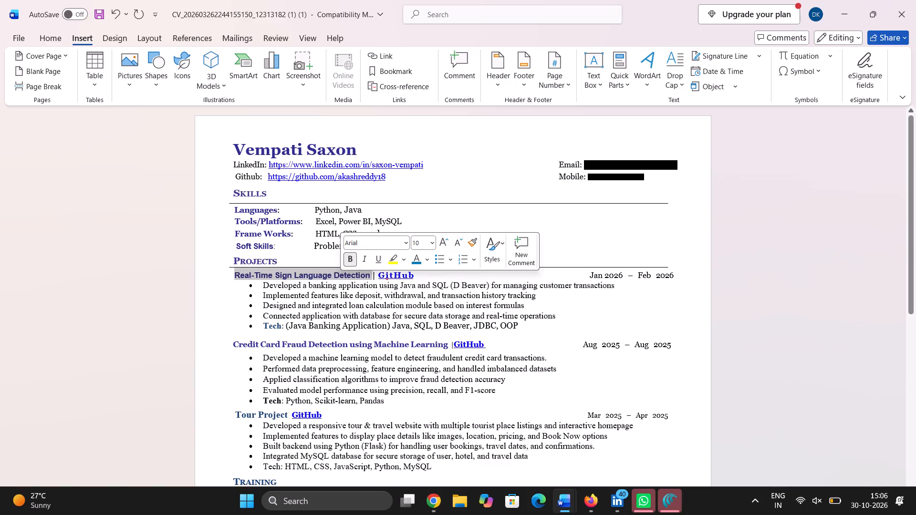
click(417, 280)
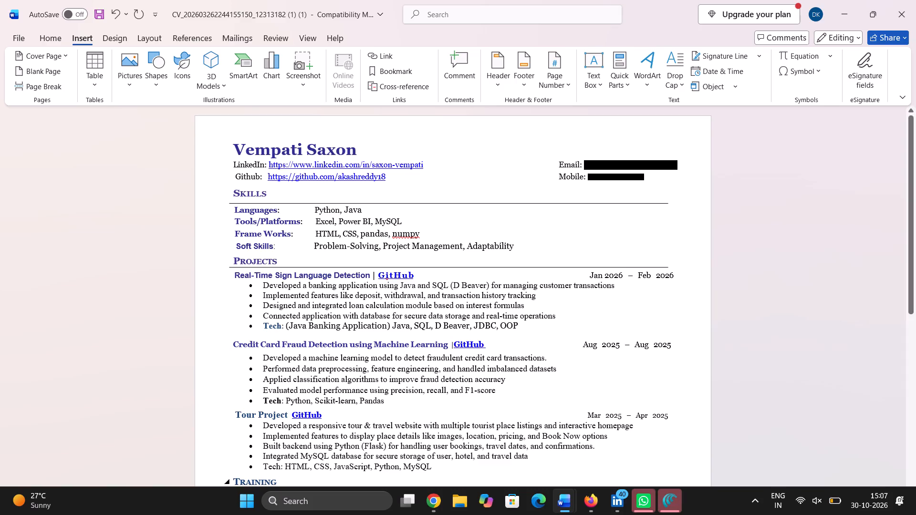
Replace the banking application bullet with the line from 'Developed a real-time sign language recognition system' to 'American Sign', copied from the existing CV.
click(520, 455)
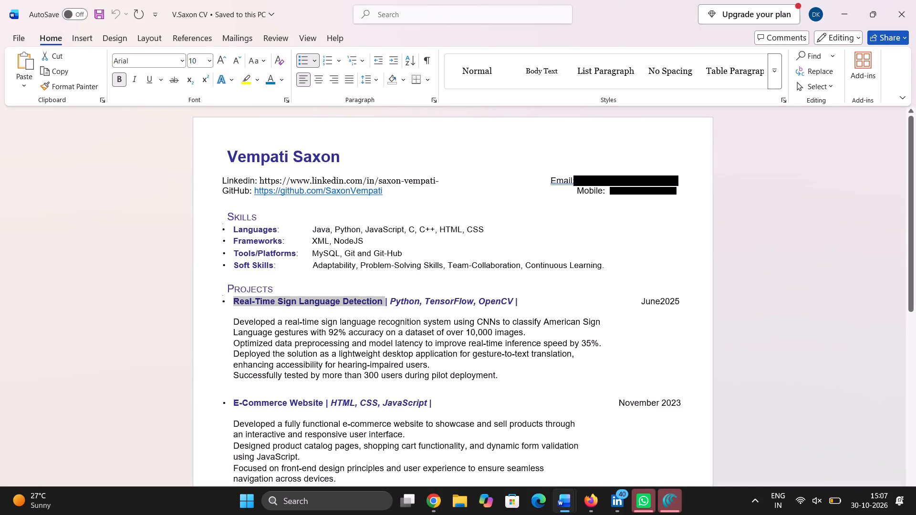
drag(598, 319, 232, 323)
key(ctrl+c)
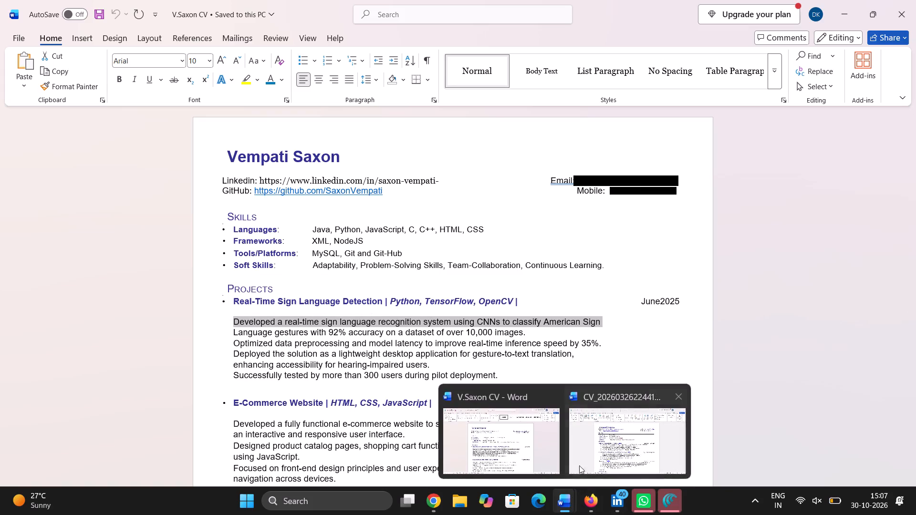
click(580, 455)
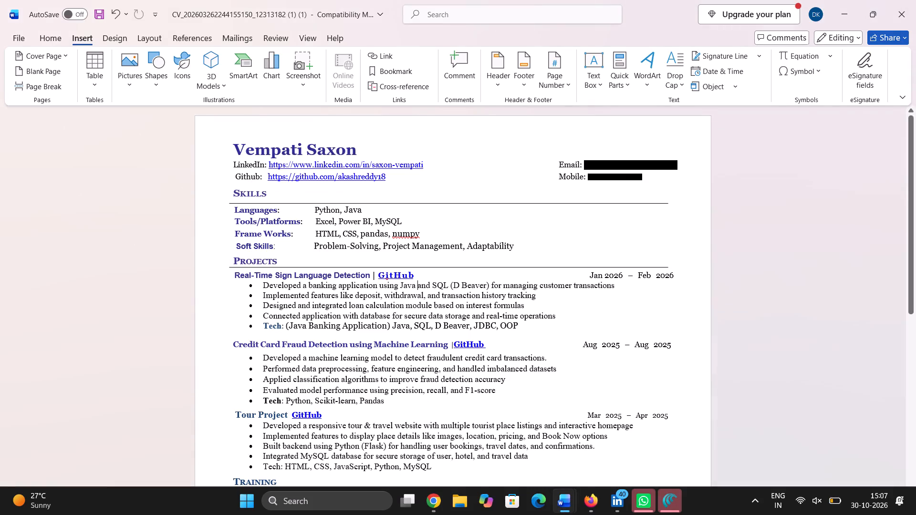
drag(615, 285, 470, 247)
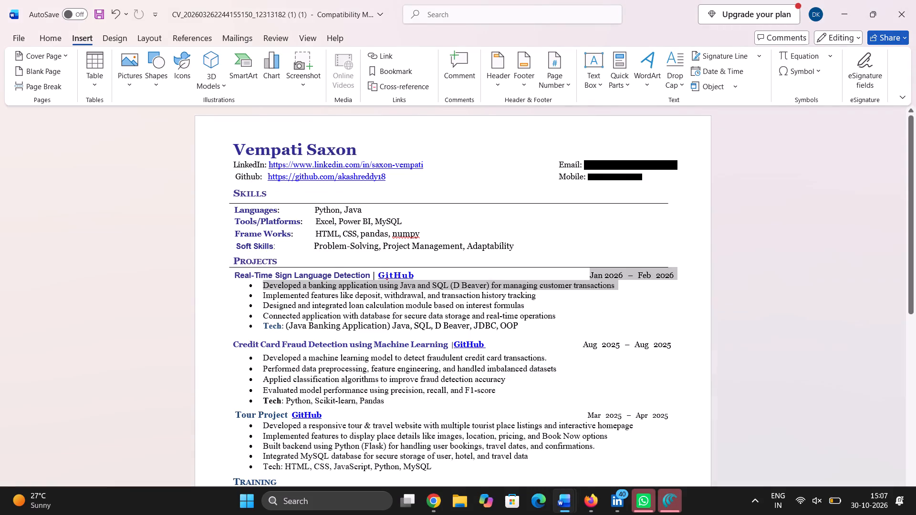
drag(470, 247, 274, 288)
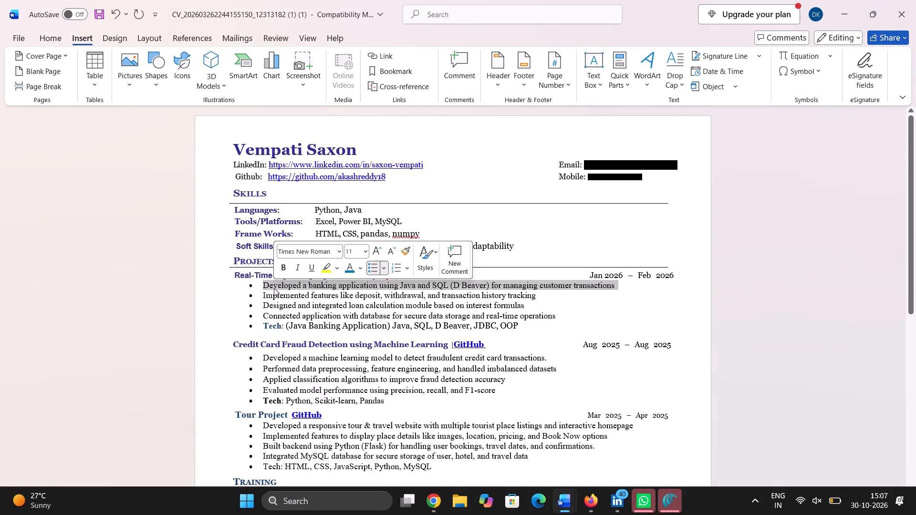
key(ctrl+v)
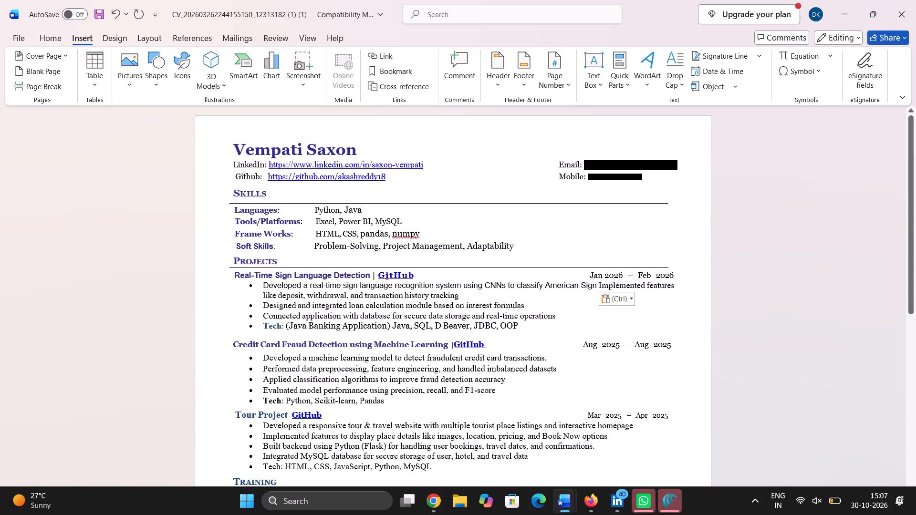
Delete the leftover text 'Implemented features like deposit, withdrawal, and transaction history tracking' that follows 'American Sign' in the first project bullet.
click(459, 292)
key(BackSpace)
key(BackSpace)
key(BackSpace)
key(BackSpace)
key(BackSpace)
key(BackSpace)
key(BackSpace)
key(BackSpace)
key(BackSpace)
key(BackSpace)
key(BackSpace)
key(BackSpace)
key(BackSpace)
key(BackSpace)
key(BackSpace)
key(BackSpace)
key(BackSpace)
key(BackSpace)
key(BackSpace)
key(BackSpace)
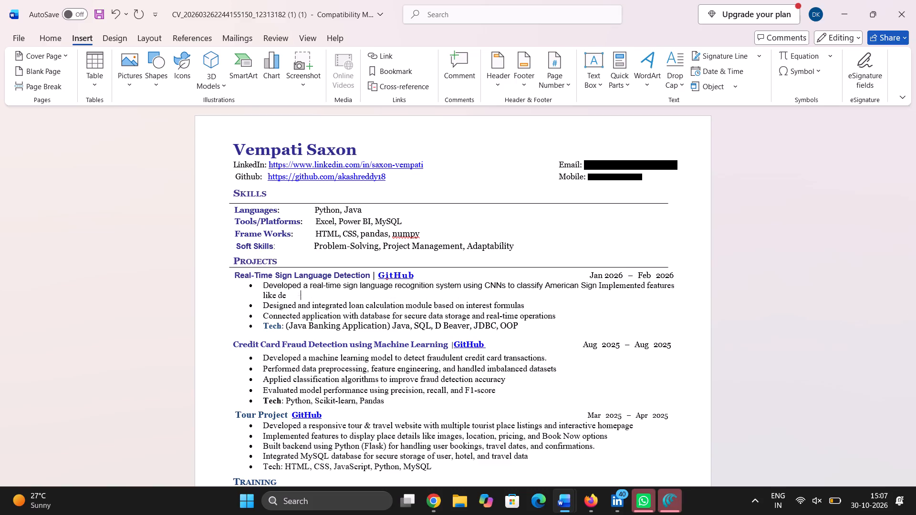
key(BackSpace)
key(BackSpace)
key(BackSpace)
key(BackSpace)
key(BackSpace)
key(BackSpace)
key(BackSpace)
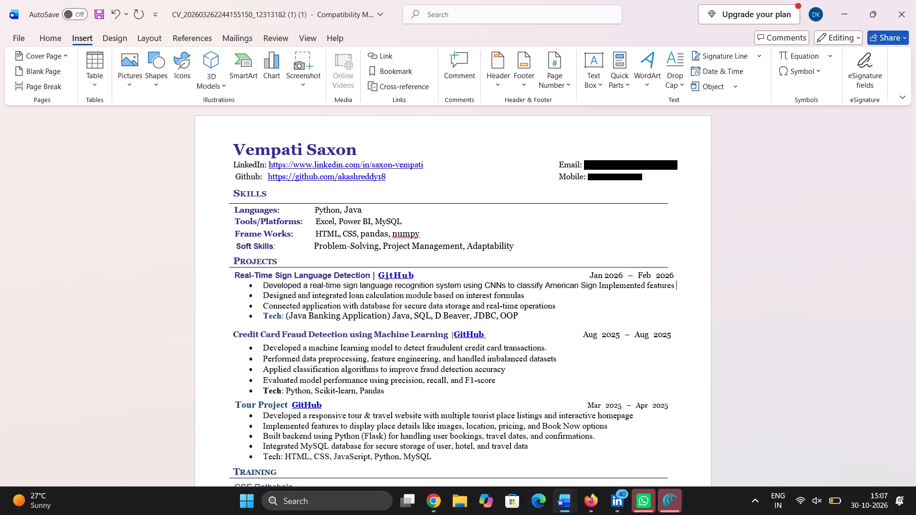
key(BackSpace)
key(BackSpace)
key(BackSpace)
key(BackSpace)
key(BackSpace)
key(BackSpace)
key(BackSpace)
key(BackSpace)
key(BackSpace)
key(BackSpace)
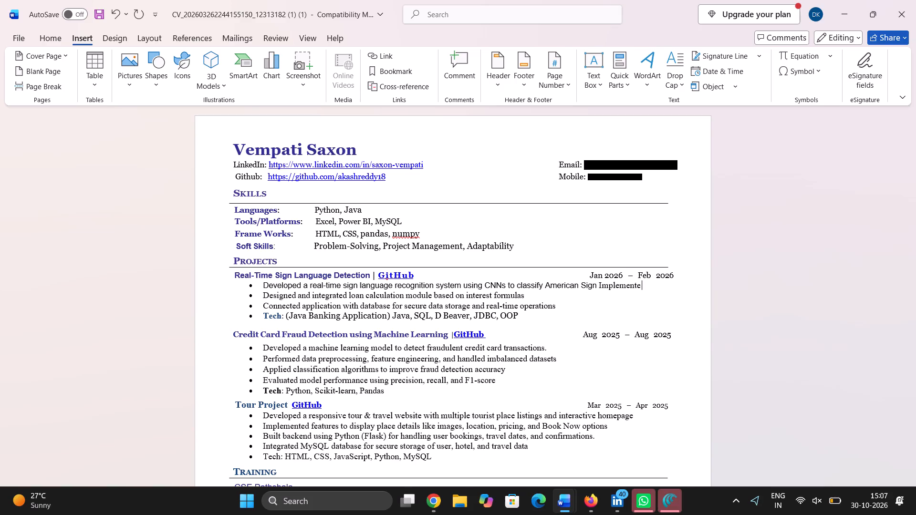
key(BackSpace)
key(BackSpace)
key(BackSpace)
key(BackSpace)
key(BackSpace)
key(BackSpace)
key(BackSpace)
key(BackSpace)
key(BackSpace)
key(BackSpace)
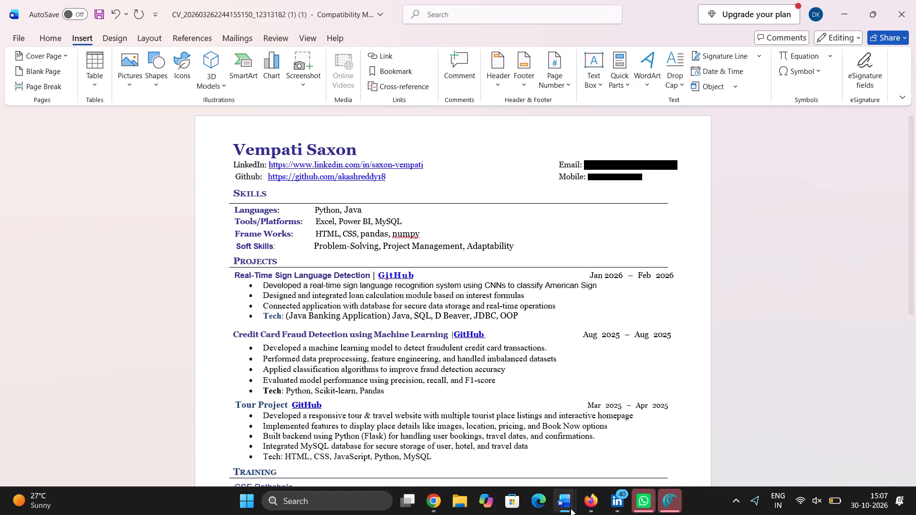
Replace the loan calculation module bullet with 'Language gestures with 92% accuracy on a dataset of over 10,000 images', copied from the existing CV.
click(519, 463)
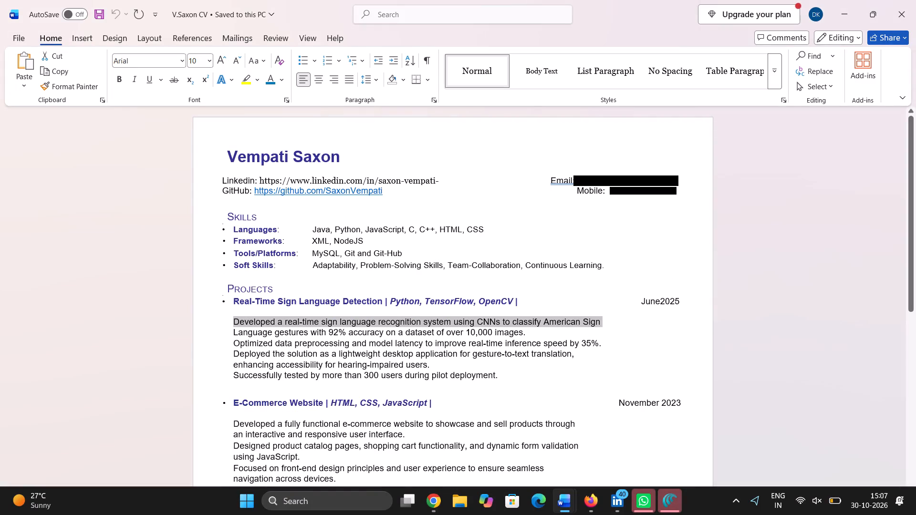
double_click(520, 332)
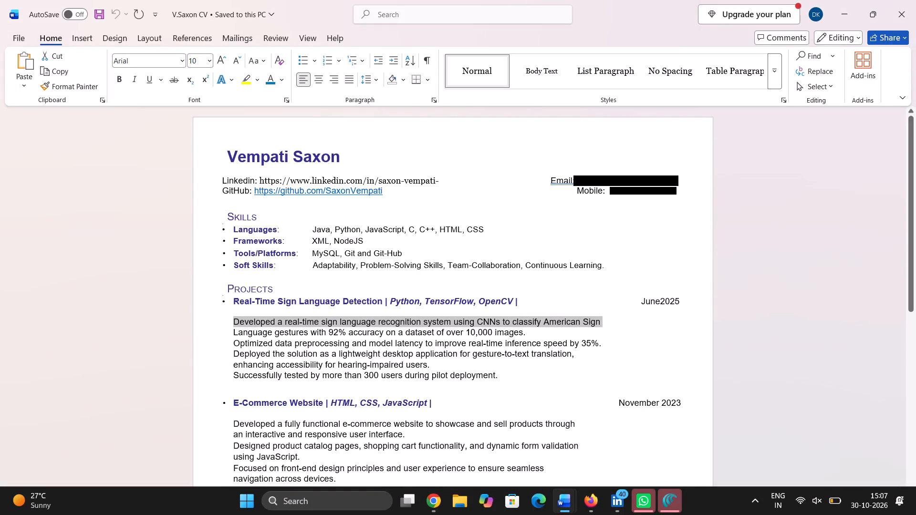
click(522, 332)
drag(522, 332, 504, 329)
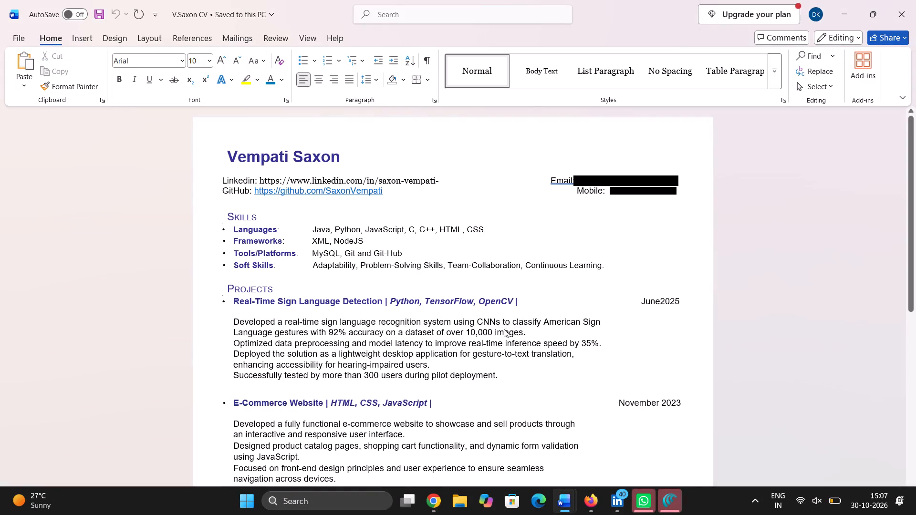
drag(504, 329, 249, 328)
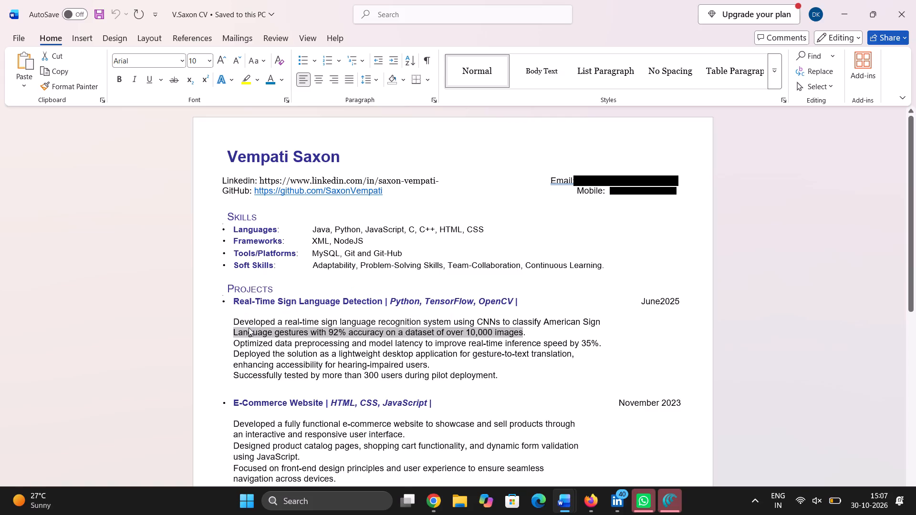
key(ctrl+c)
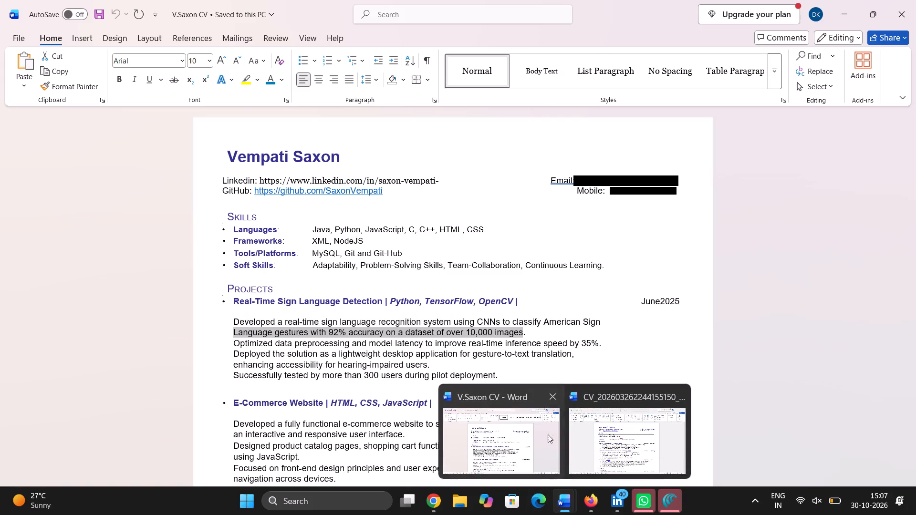
click(615, 432)
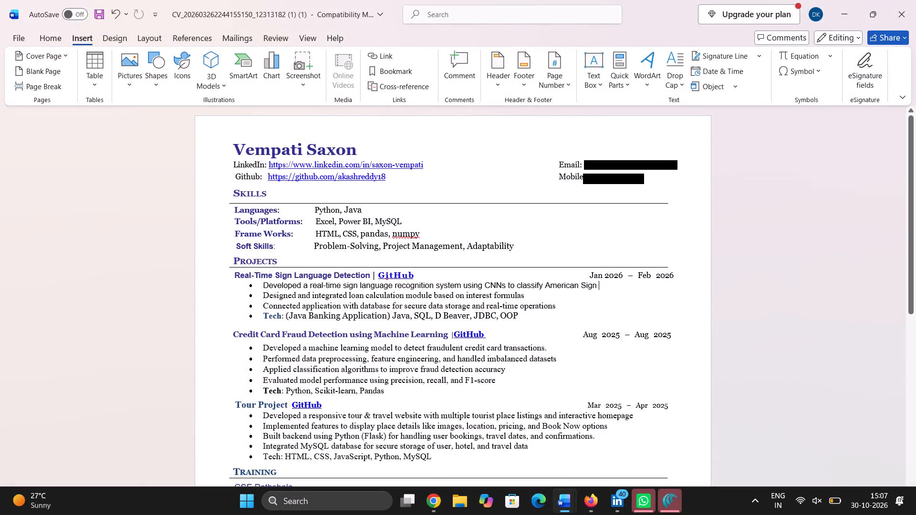
drag(524, 294, 271, 295)
key(ctrl+v)
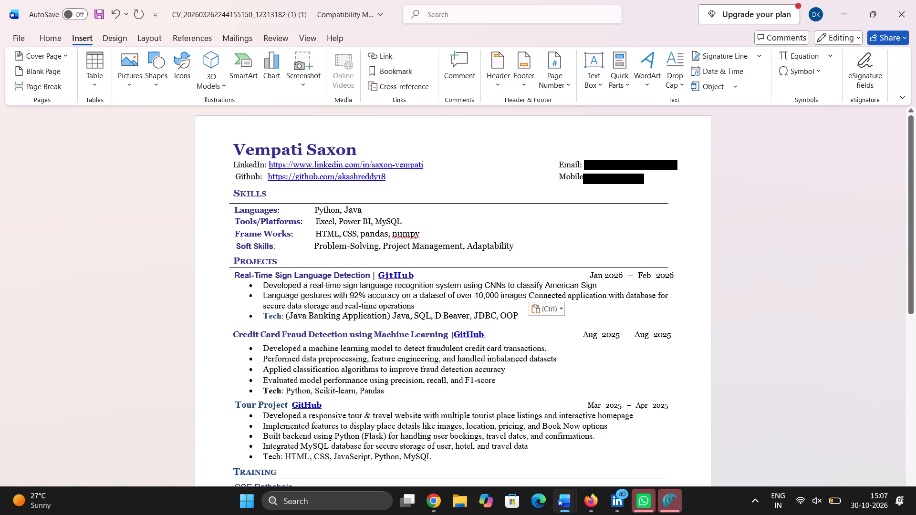
Delete the leftover text 'Connected application with database for secure data storage and real-time operations' that follows '10,000 images' in the second bullet.
key(Down)
key(BackSpace)
key(BackSpace)
key(BackSpace)
key(BackSpace)
key(BackSpace)
key(BackSpace)
key(BackSpace)
key(BackSpace)
key(BackSpace)
key(BackSpace)
key(BackSpace)
key(BackSpace)
key(BackSpace)
key(BackSpace)
key(BackSpace)
key(BackSpace)
key(BackSpace)
key(BackSpace)
key(BackSpace)
key(BackSpace)
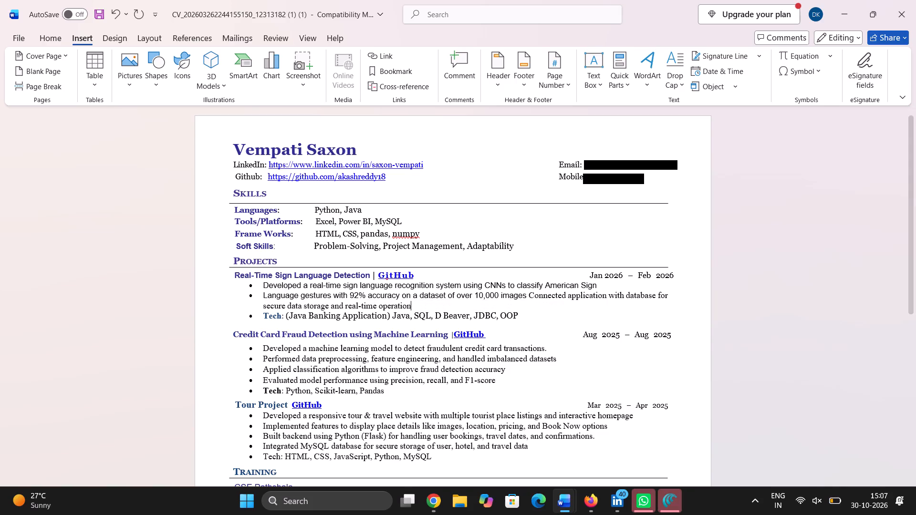
key(BackSpace)
key(BackSpace)
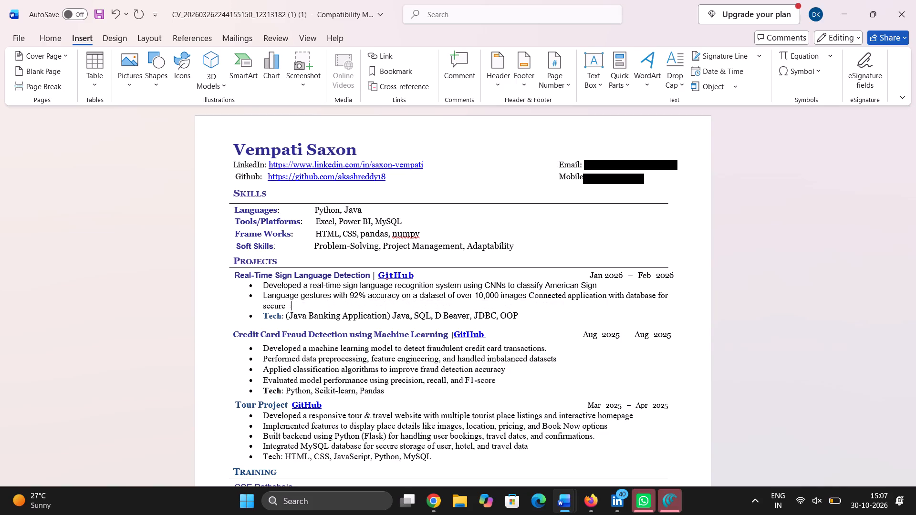
key(BackSpace)
key(BackSpace)
key(BackSpace)
key(BackSpace)
key(BackSpace)
key(BackSpace)
key(BackSpace)
key(BackSpace)
key(BackSpace)
key(BackSpace)
key(BackSpace)
key(BackSpace)
key(BackSpace)
key(BackSpace)
key(BackSpace)
key(BackSpace)
key(BackSpace)
key(BackSpace)
key(BackSpace)
key(BackSpace)
key(BackSpace)
key(BackSpace)
key(BackSpace)
key(BackSpace)
key(BackSpace)
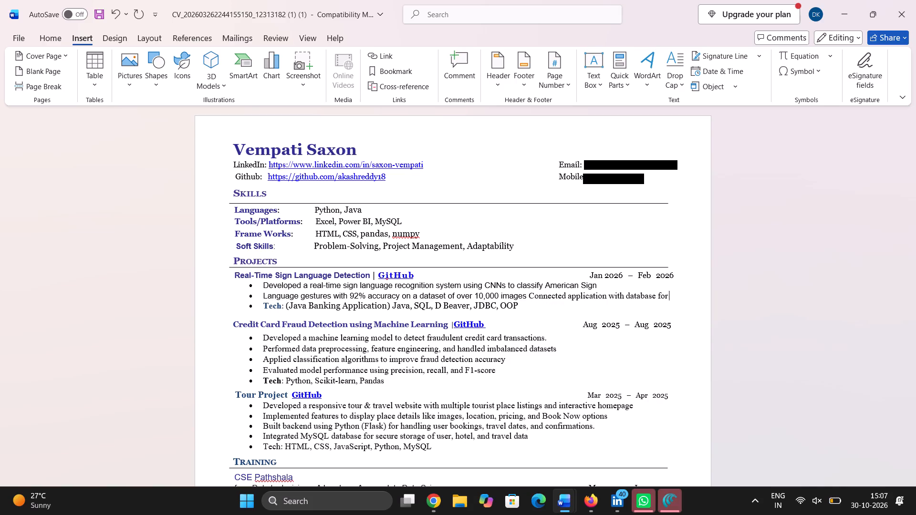
key(BackSpace)
key(BackSpace)
key(BackSpace)
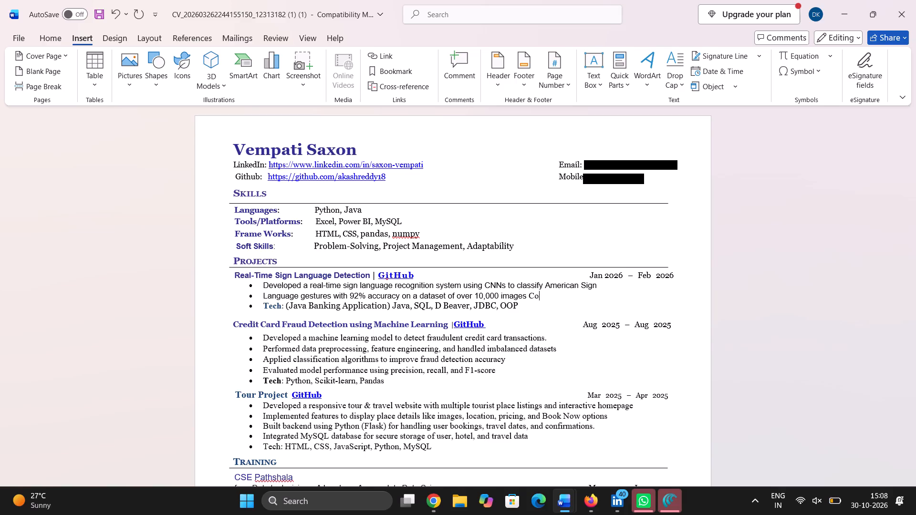
key(BackSpace)
key(BackSpace)
key(BackSpace)
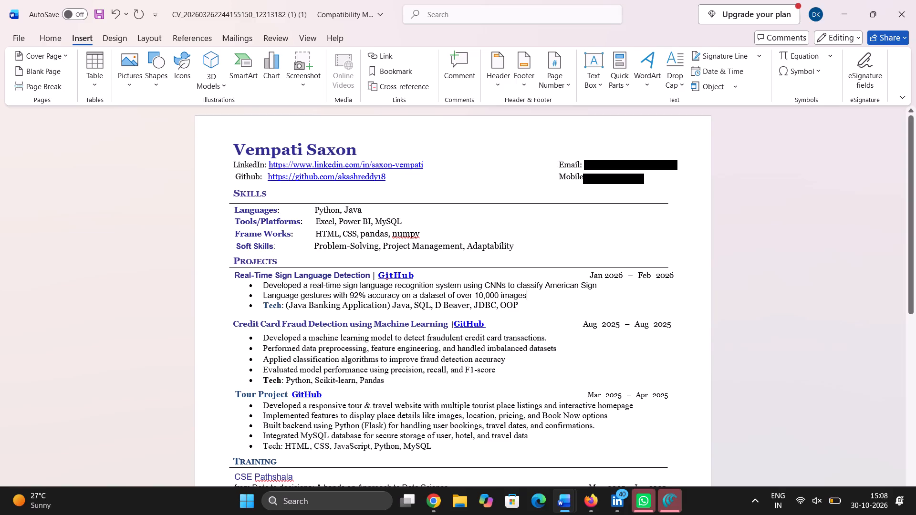
Add a third project bullet, 'Optimized data preprocessing and model latency to improve real-time inference speed by 35%.', copied from the existing CV.
click(530, 463)
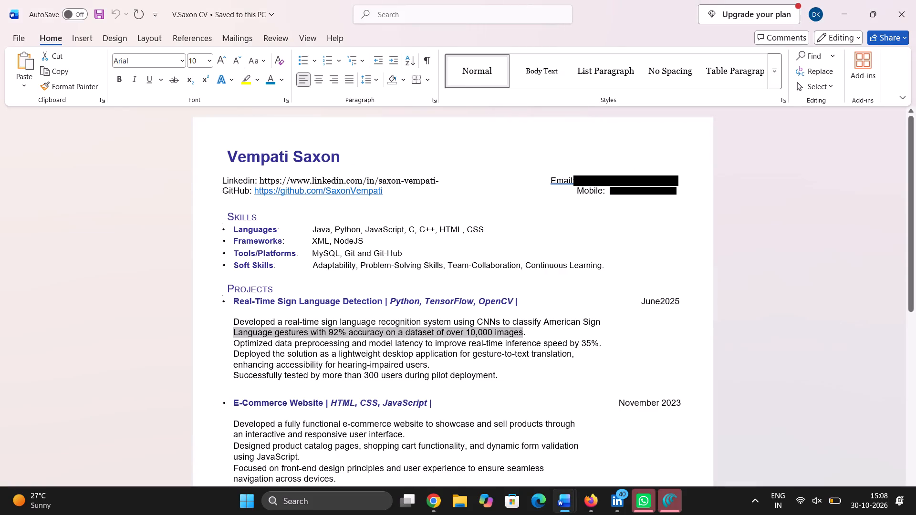
click(605, 338)
click(605, 338)
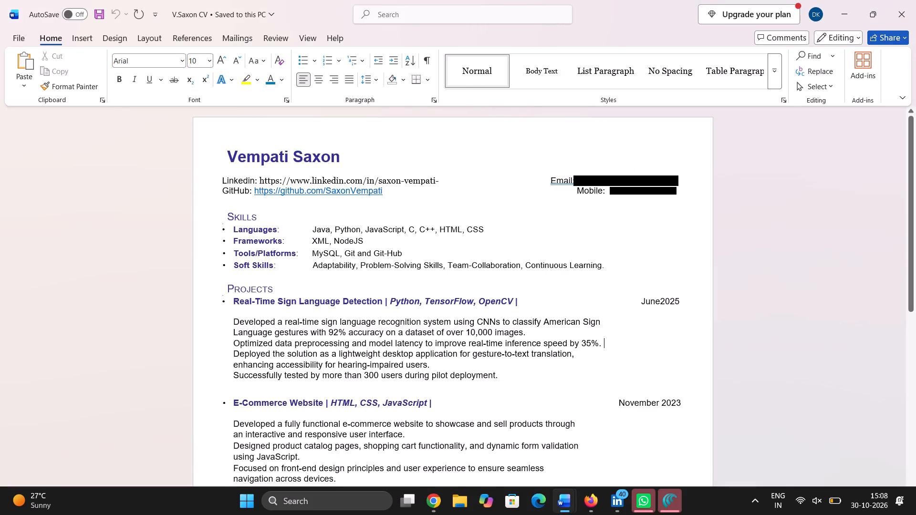
drag(605, 338, 237, 341)
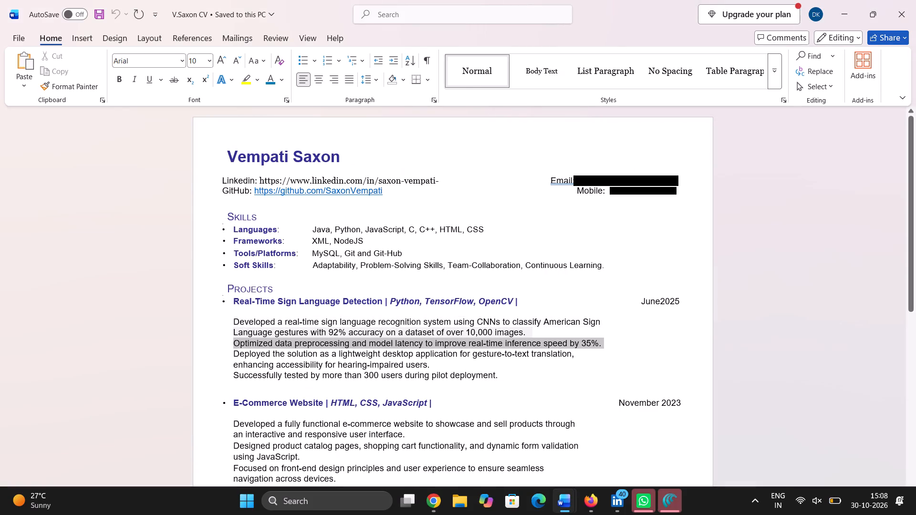
drag(237, 341, 238, 343)
key(ctrl+c)
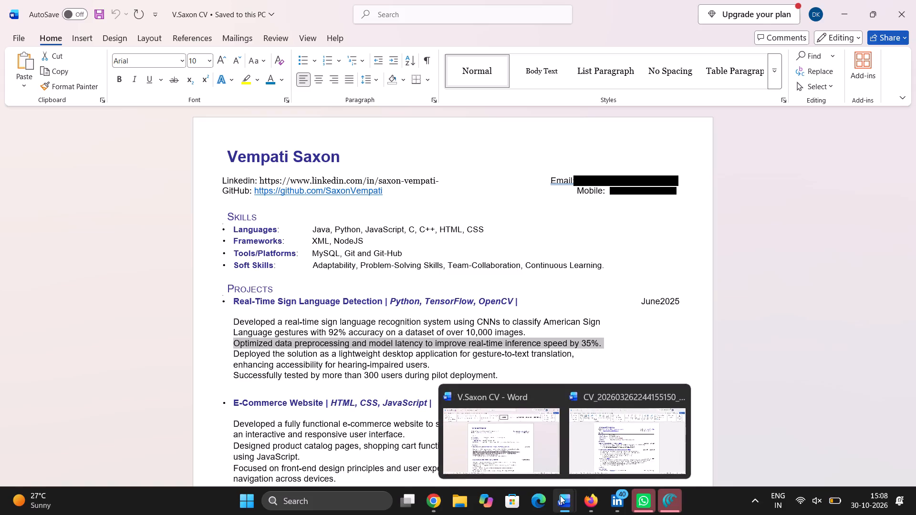
click(618, 437)
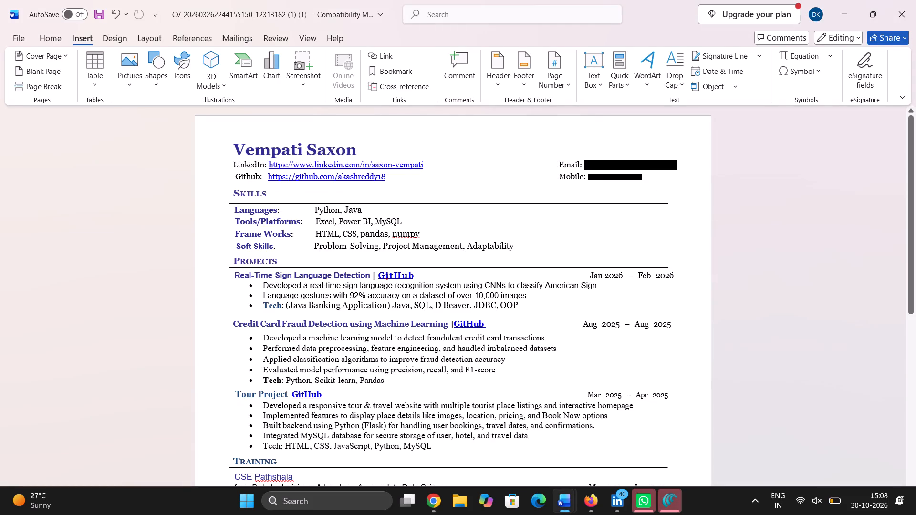
key(Return)
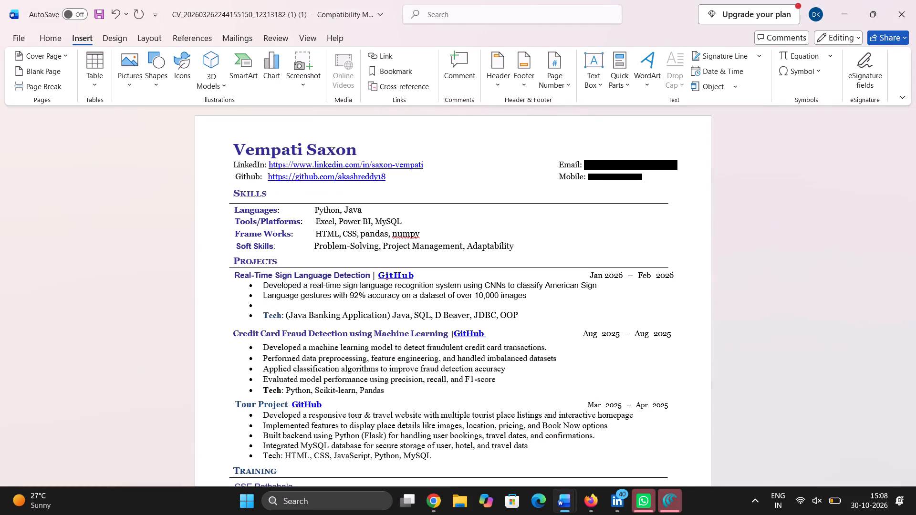
key(ctrl+v)
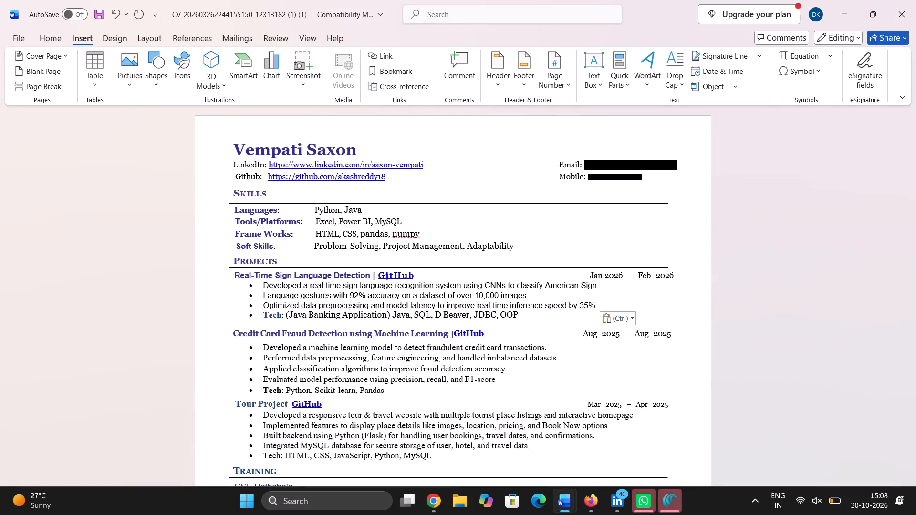
Add a fourth project bullet with the sentence from 'Deployed the solution as a lightweight desktop application' to 'hearing-impaired users', copied from the existing CV.
key(Return)
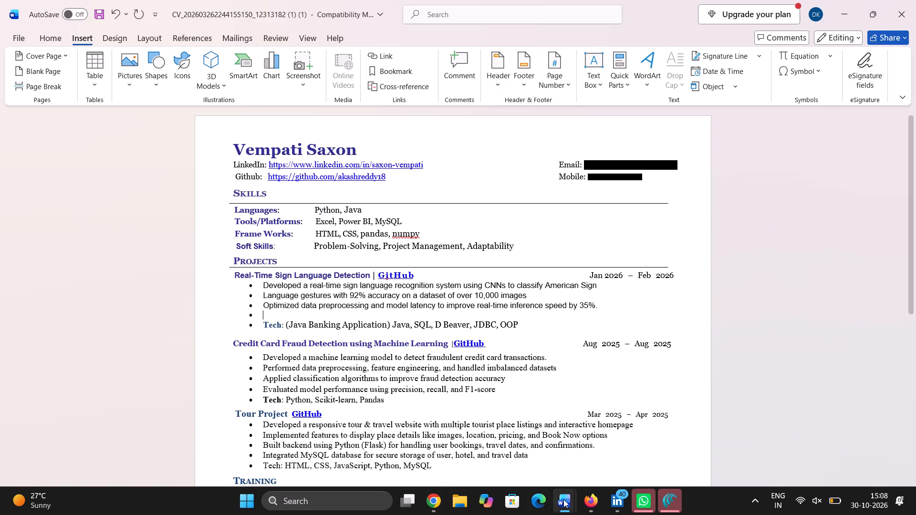
click(508, 450)
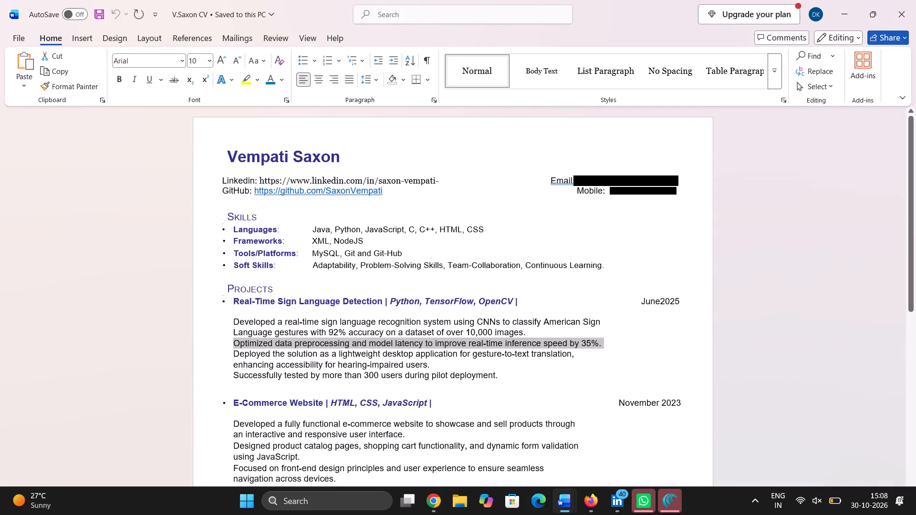
drag(234, 353, 417, 368)
key(ctrl+c)
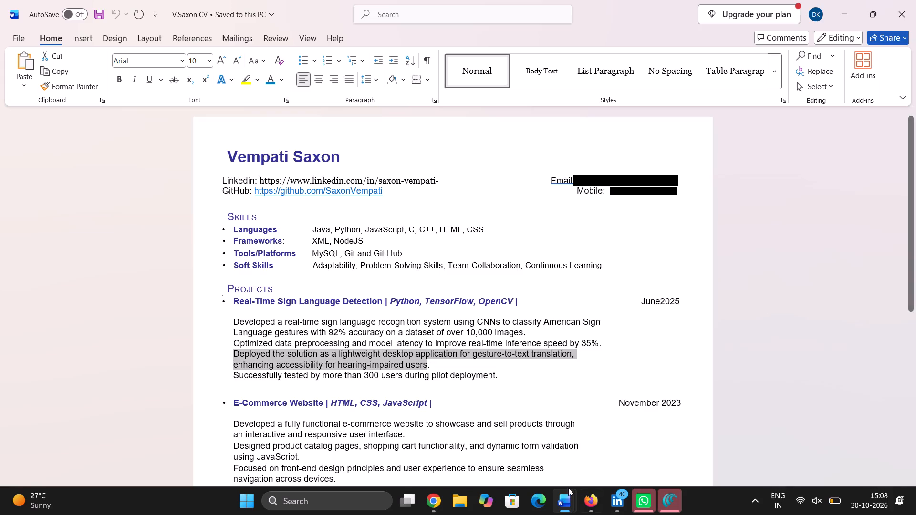
click(597, 449)
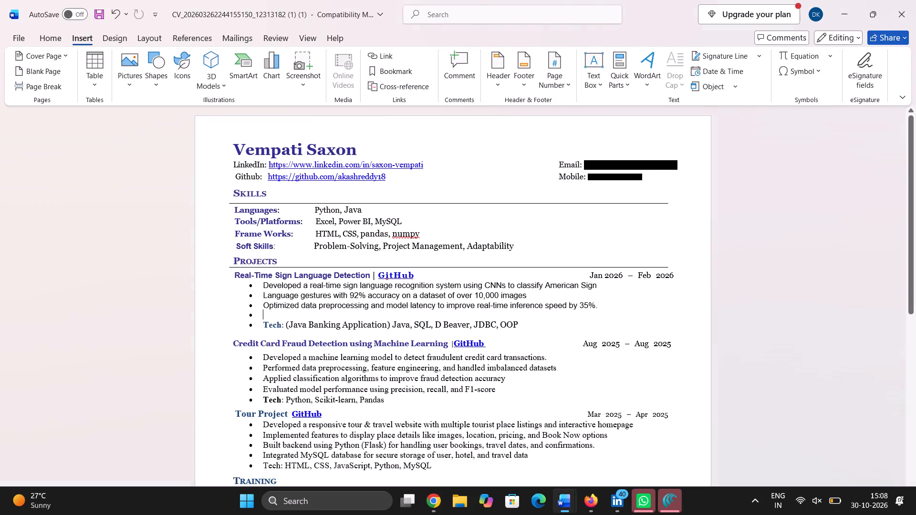
key(ctrl+v)
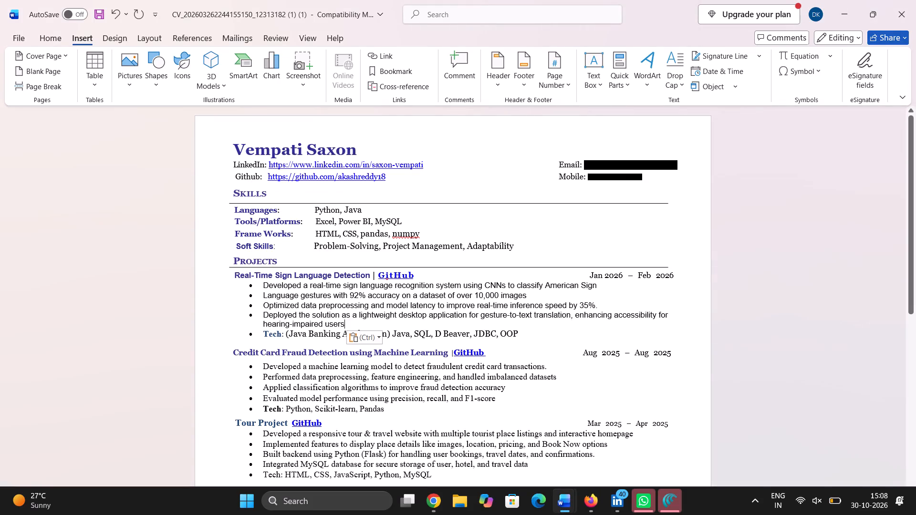
Shorten the fourth bullet to end at 'gesture-to-text translation', removing ', enhancing accessibility for hearing-impaired users'.
key(BackSpace)
key(BackSpace)
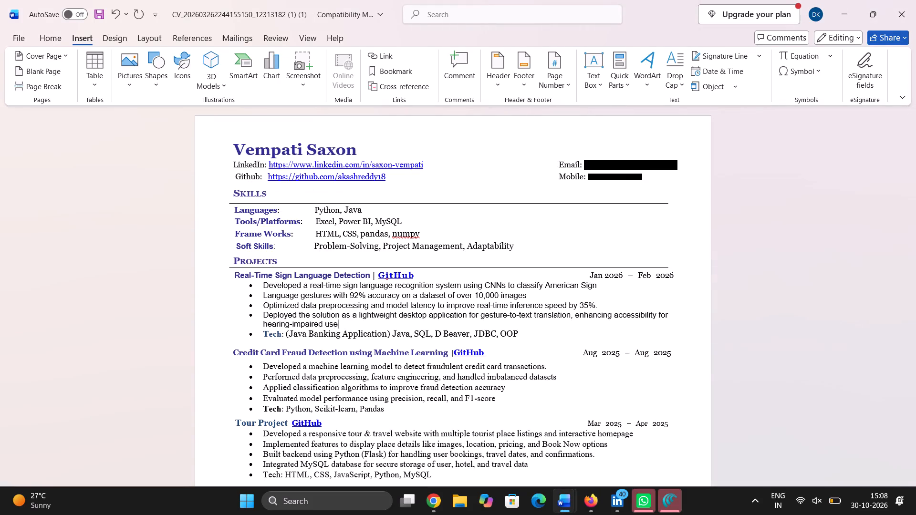
key(BackSpace)
key(BackSpace)
key(BackSpace)
key(BackSpace)
key(BackSpace)
key(BackSpace)
key(BackSpace)
key(BackSpace)
key(BackSpace)
key(BackSpace)
key(BackSpace)
key(BackSpace)
key(BackSpace)
key(BackSpace)
key(BackSpace)
key(BackSpace)
key(BackSpace)
key(BackSpace)
key(BackSpace)
key(BackSpace)
key(BackSpace)
key(BackSpace)
key(BackSpace)
key(BackSpace)
key(BackSpace)
key(BackSpace)
key(BackSpace)
key(BackSpace)
key(BackSpace)
key(BackSpace)
key(BackSpace)
key(BackSpace)
key(BackSpace)
key(BackSpace)
key(BackSpace)
key(BackSpace)
key(BackSpace)
key(BackSpace)
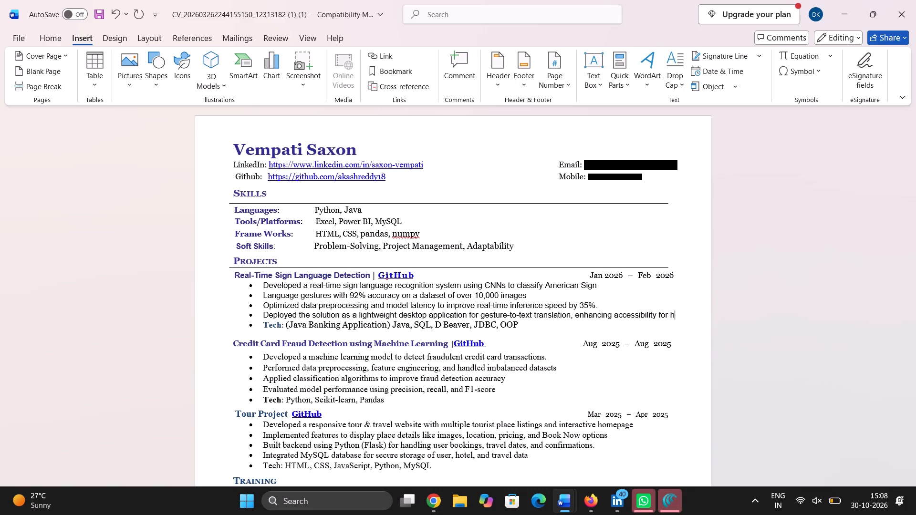
key(BackSpace)
key(BackSpace)
key(BackSpace)
key(BackSpace)
key(BackSpace)
key(BackSpace)
key(BackSpace)
key(BackSpace)
key(BackSpace)
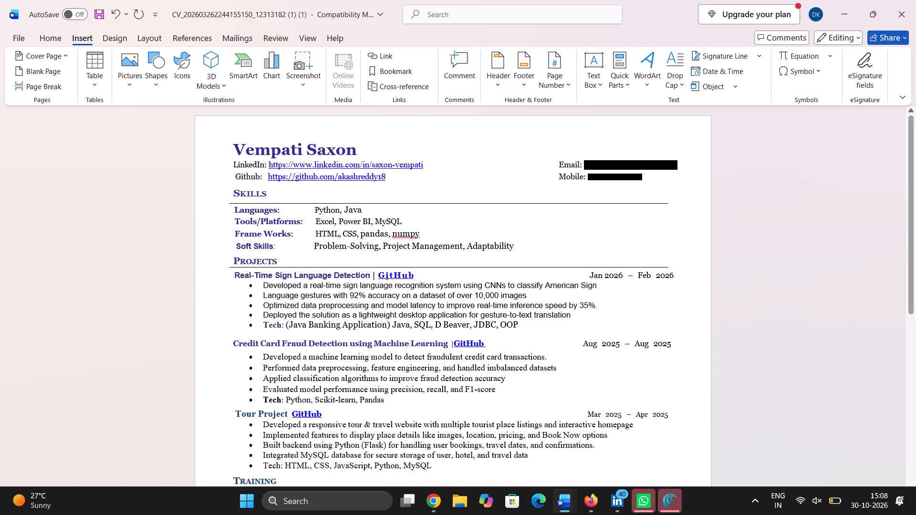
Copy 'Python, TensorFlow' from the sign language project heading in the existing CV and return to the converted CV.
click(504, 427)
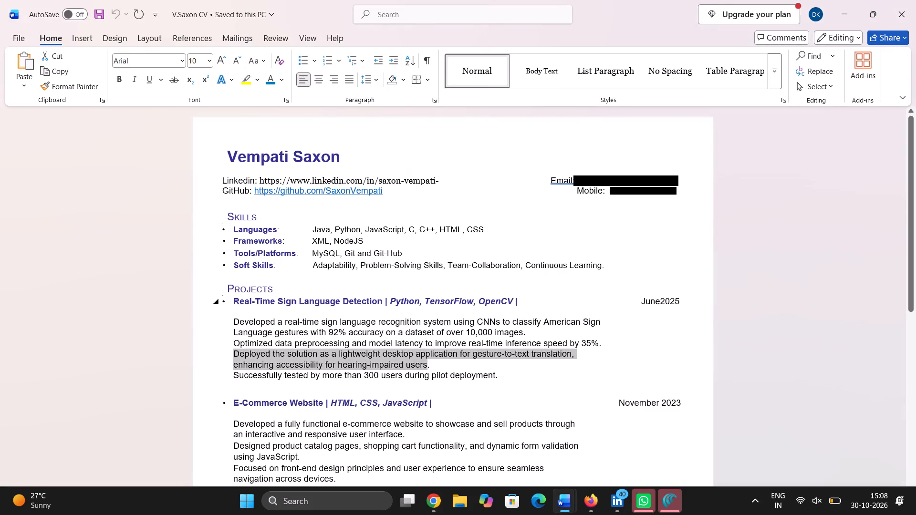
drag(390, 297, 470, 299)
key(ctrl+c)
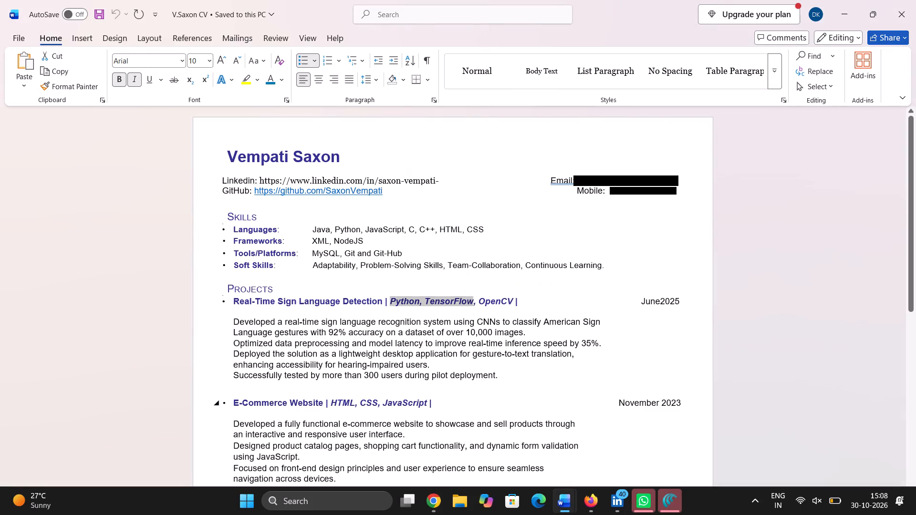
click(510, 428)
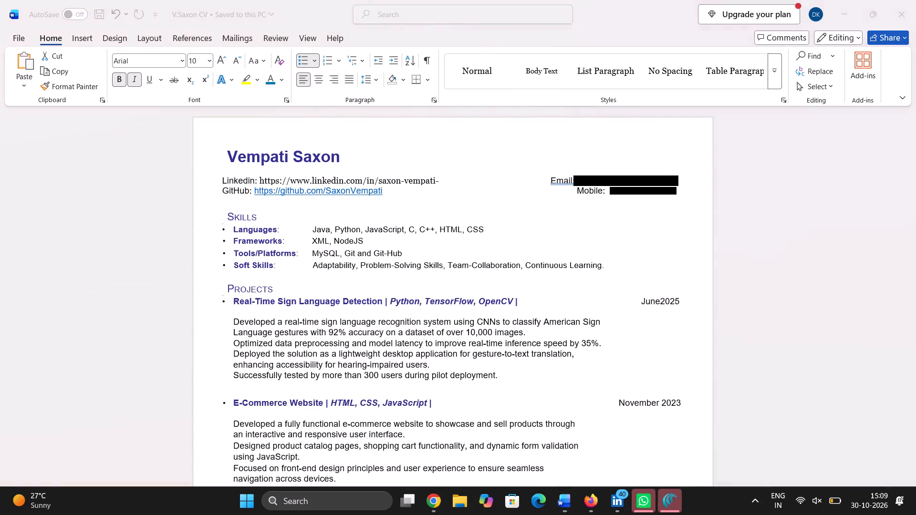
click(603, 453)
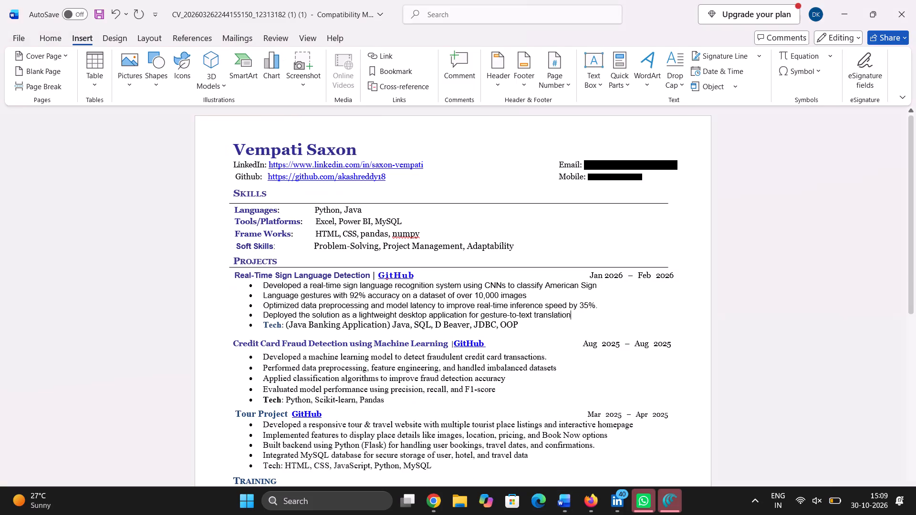
Delete '(Java Banking Application)' from the Tech bullet of the Real-Time Sign Language Detection project.
click(391, 323)
key(BackSpace)
key(BackSpace)
key(BackSpace)
key(BackSpace)
key(BackSpace)
key(BackSpace)
key(BackSpace)
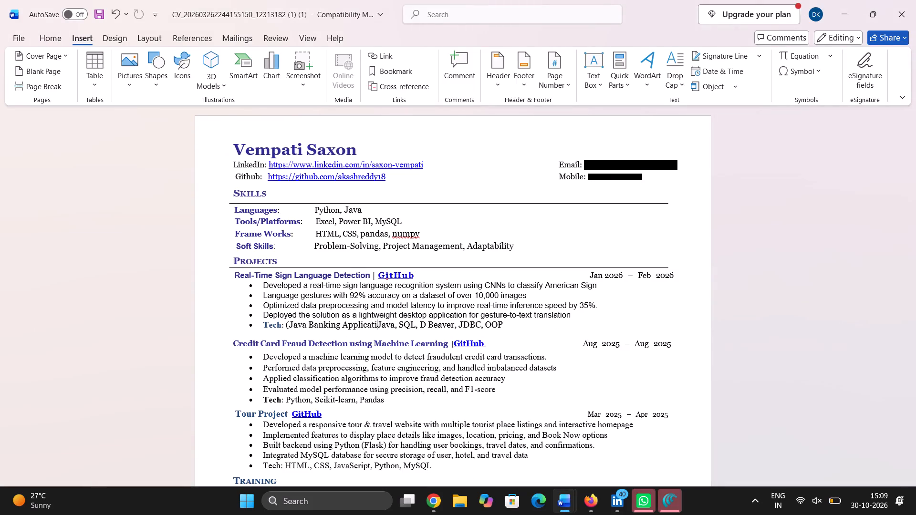
key(BackSpace)
key(BackSpace)
key(BackSpace)
key(BackSpace)
key(BackSpace)
key(BackSpace)
key(BackSpace)
key(BackSpace)
key(BackSpace)
key(BackSpace)
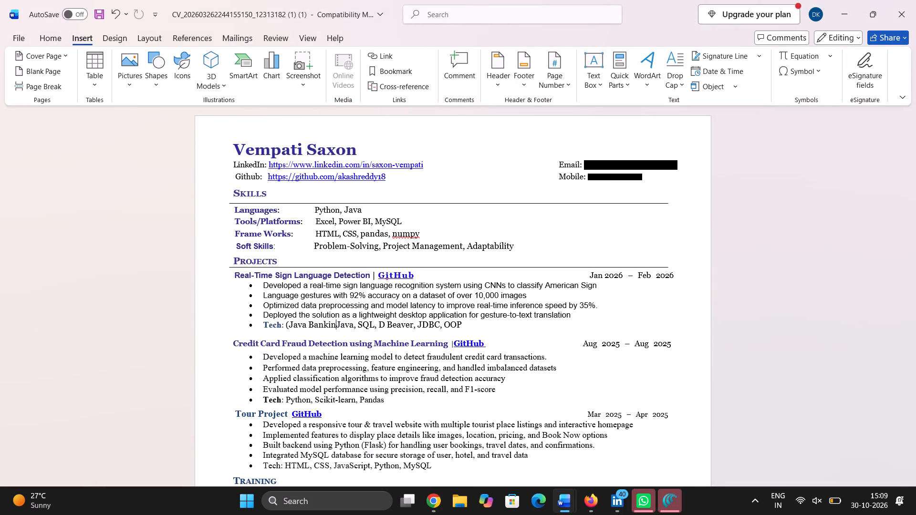
key(BackSpace)
key(BackSpace)
key(BackSpace)
key(BackSpace)
key(BackSpace)
key(BackSpace)
key(BackSpace)
key(BackSpace)
key(BackSpace)
key(BackSpace)
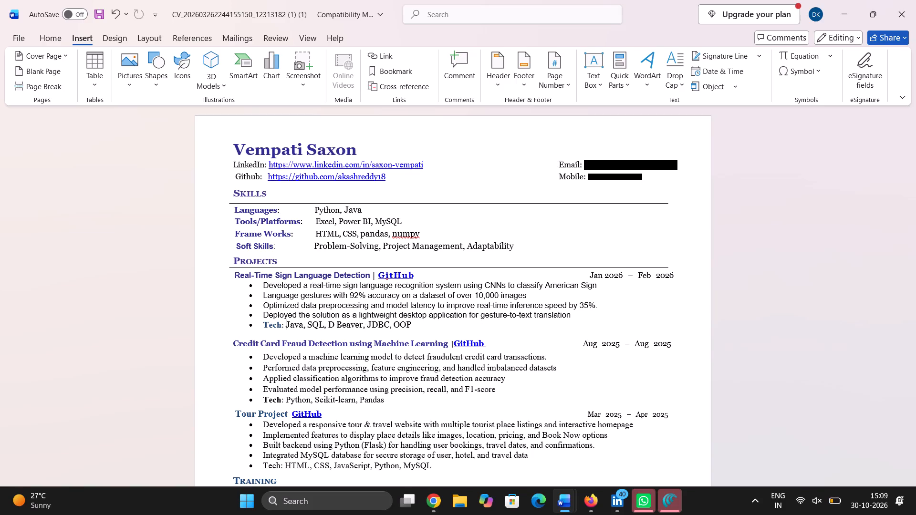
Delete 'JDBC, OOP' from the end of the same Tech bullet.
key(Right)
key(Right)
key(Right)
key(Right)
key(Right)
key(Right)
key(Right)
key(Right)
key(Right)
key(Right)
key(Right)
key(Right)
key(Right)
key(Right)
key(Right)
key(Right)
key(Right)
key(Right)
key(Right)
key(Right)
key(Right)
key(Right)
key(Right)
key(Right)
key(Right)
key(Right)
key(Right)
key(Left)
key(BackSpace)
key(BackSpace)
key(BackSpace)
key(BackSpace)
key(BackSpace)
key(BackSpace)
key(BackSpace)
key(BackSpace)
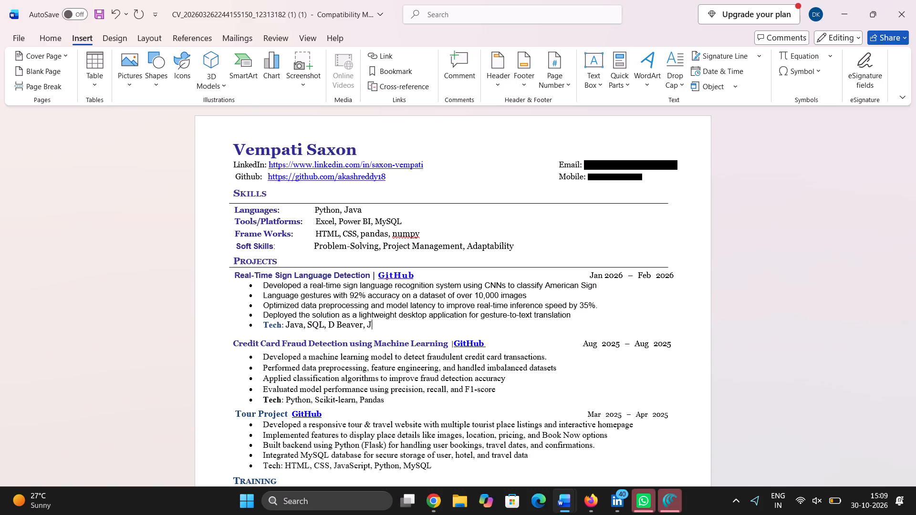
key(BackSpace)
key(BackSpace)
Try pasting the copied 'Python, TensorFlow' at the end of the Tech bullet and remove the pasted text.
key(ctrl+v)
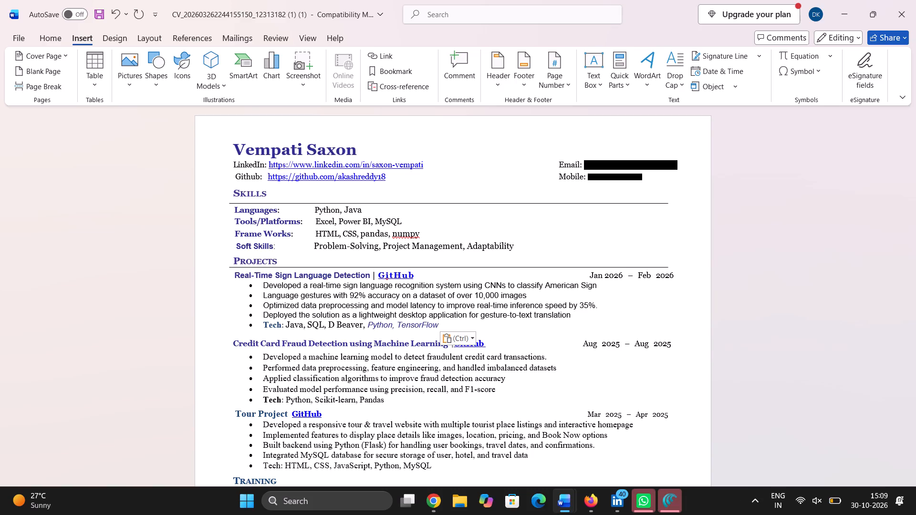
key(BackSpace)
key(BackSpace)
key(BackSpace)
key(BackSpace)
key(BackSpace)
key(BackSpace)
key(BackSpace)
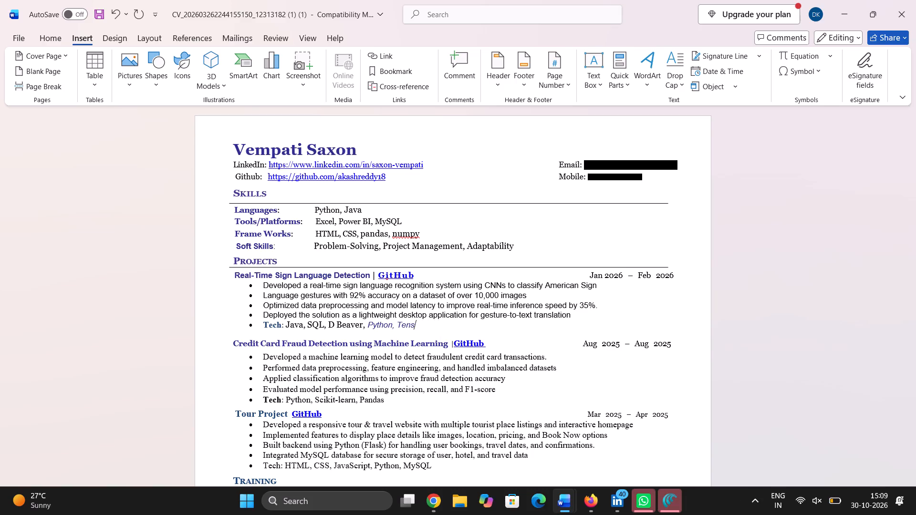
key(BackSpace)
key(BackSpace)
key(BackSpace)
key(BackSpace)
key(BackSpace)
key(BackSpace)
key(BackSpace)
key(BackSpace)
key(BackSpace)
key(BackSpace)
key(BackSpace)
Replace the remaining 'Java, SQL, D Beaver' in the Tech bullet with 'Python, Tensor Flow'.
key(BackSpace)
key(BackSpace)
key(BackSpace)
key(BackSpace)
key(BackSpace)
key(BackSpace)
key(BackSpace)
key(BackSpace)
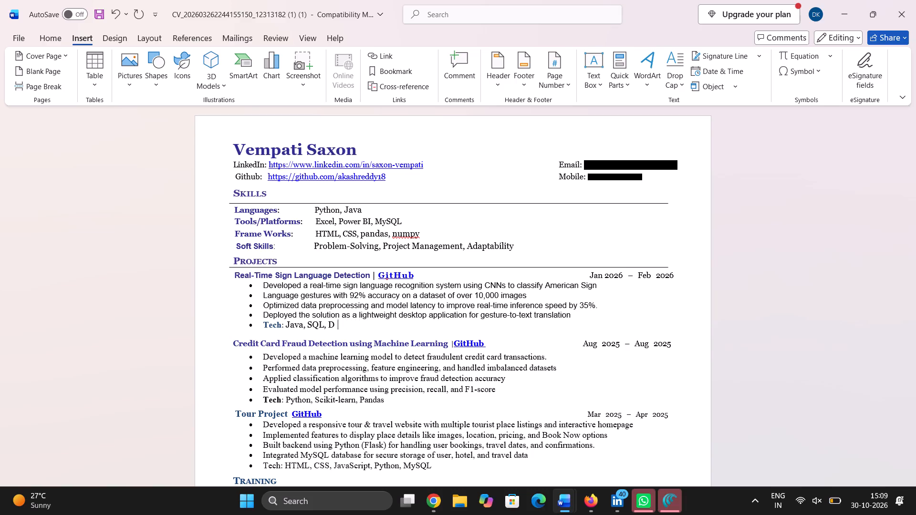
key(BackSpace)
key(BackSpace)
key(BackSpace)
key(BackSpace)
key(BackSpace)
key(BackSpace)
key(BackSpace)
key(BackSpace)
key(BackSpace)
key(BackSpace)
key(BackSpace)
key(BackSpace)
key(BackSpace)
key(shift+p)
text(ytg)
key(BackSpace)
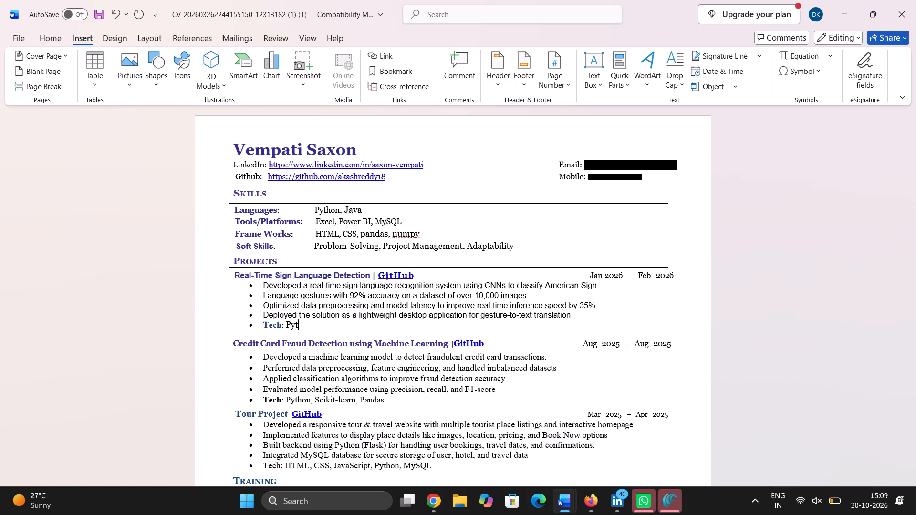
text(hon)
key(space)
key(BackSpace)
text(, Te)
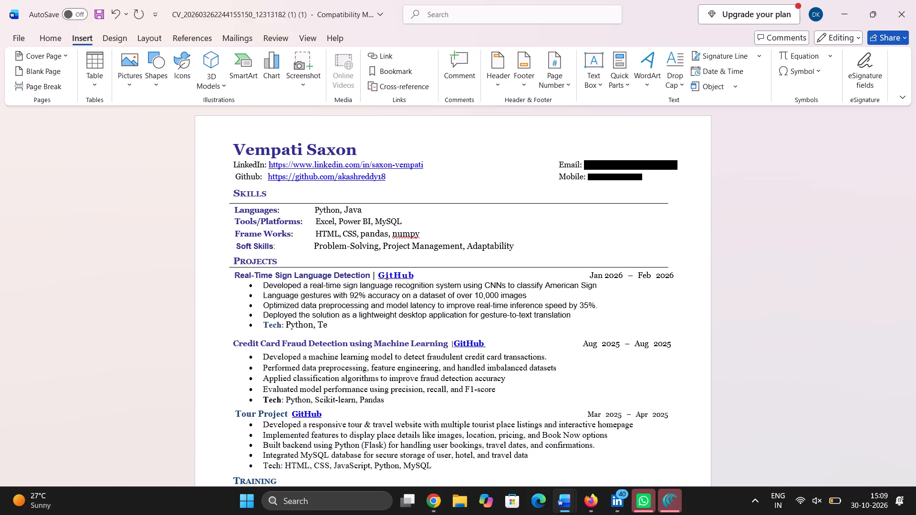
text(nsor Flow)
Replace the heading 'Credit Card Fraud Detection using Machine Learning' with 'E-Commerce Website', copied from the existing CV.
click(396, 402)
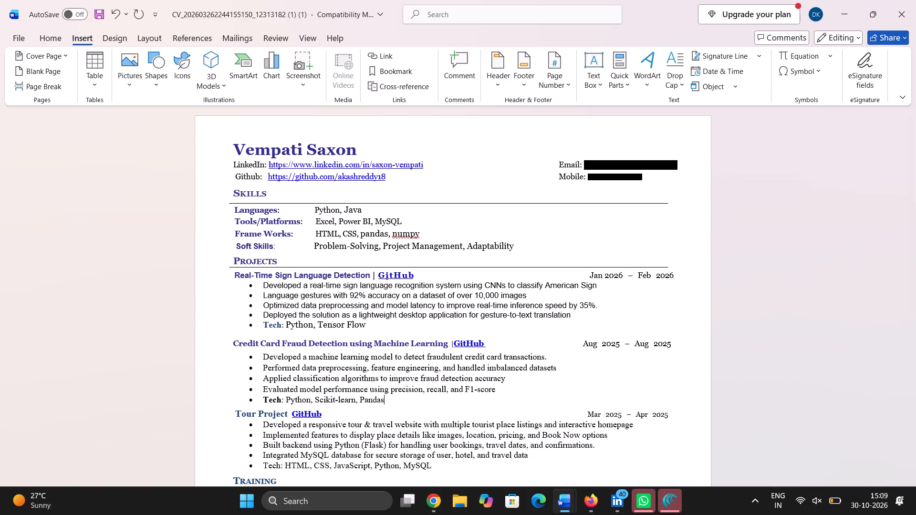
scroll(396, 402, down, 1)
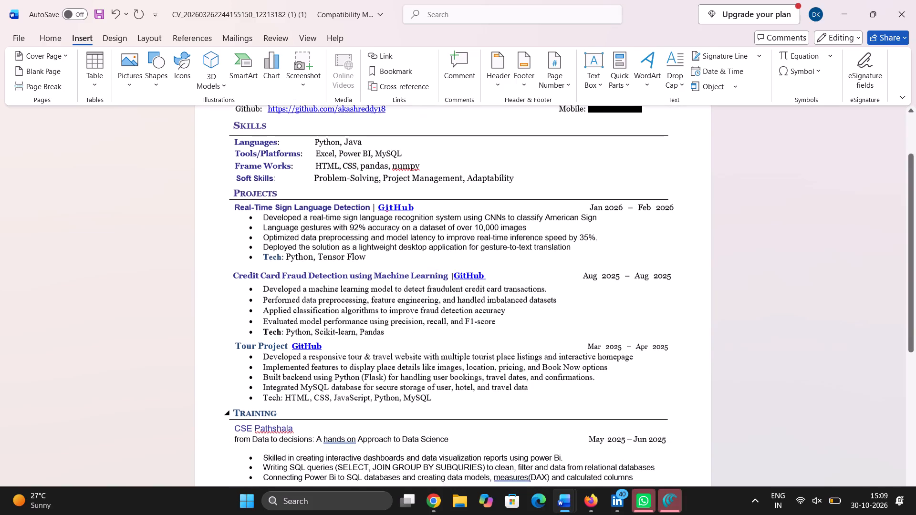
scroll(396, 402, down, 1)
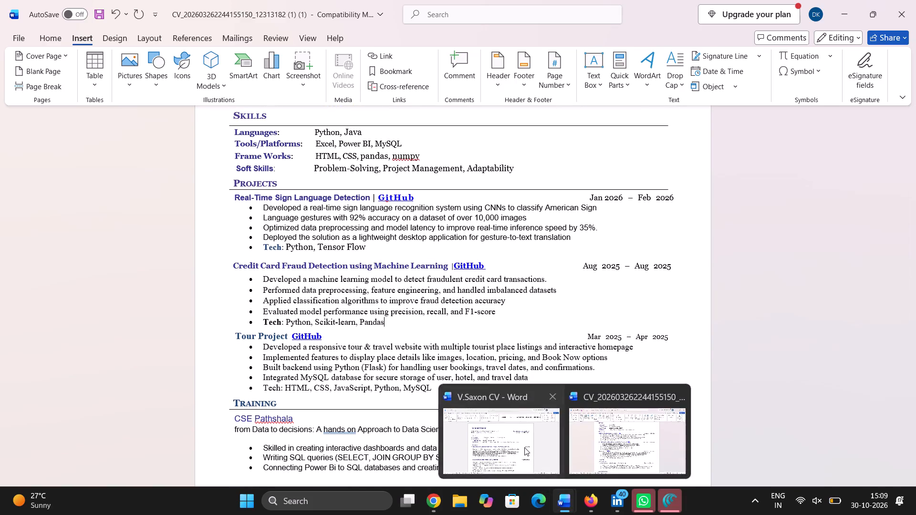
click(524, 446)
scroll(405, 388, down, 1)
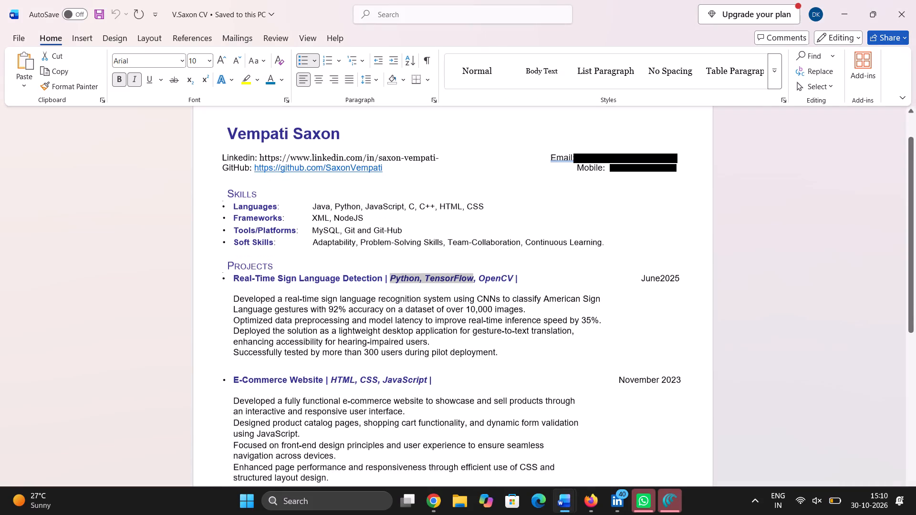
scroll(405, 388, down, 2)
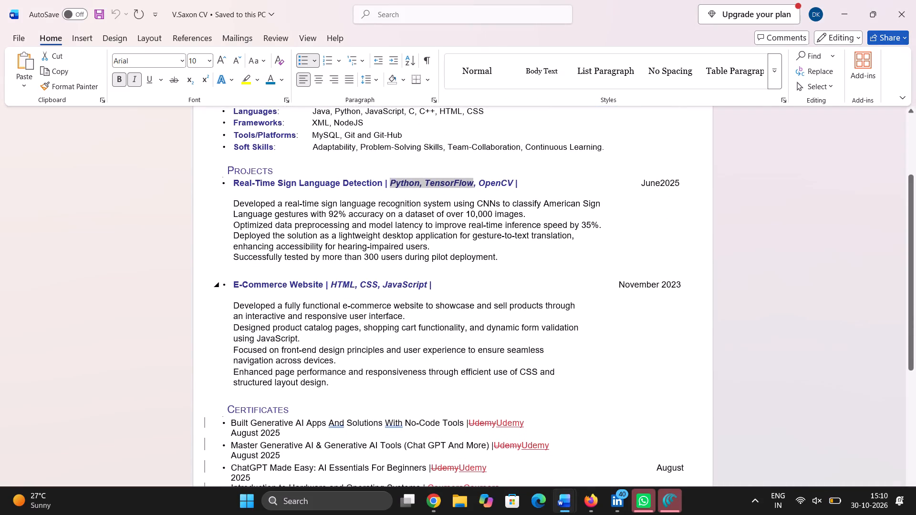
drag(323, 282, 234, 273)
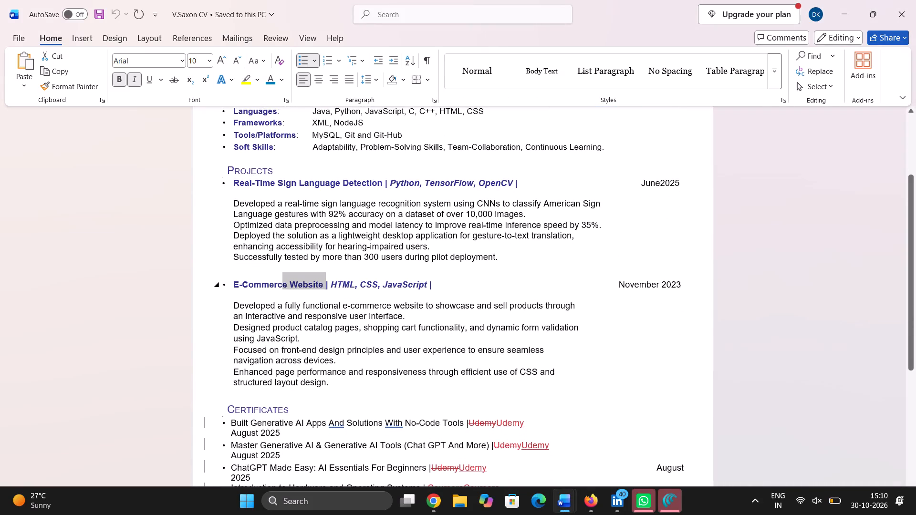
drag(234, 273, 232, 277)
key(ctrl+c)
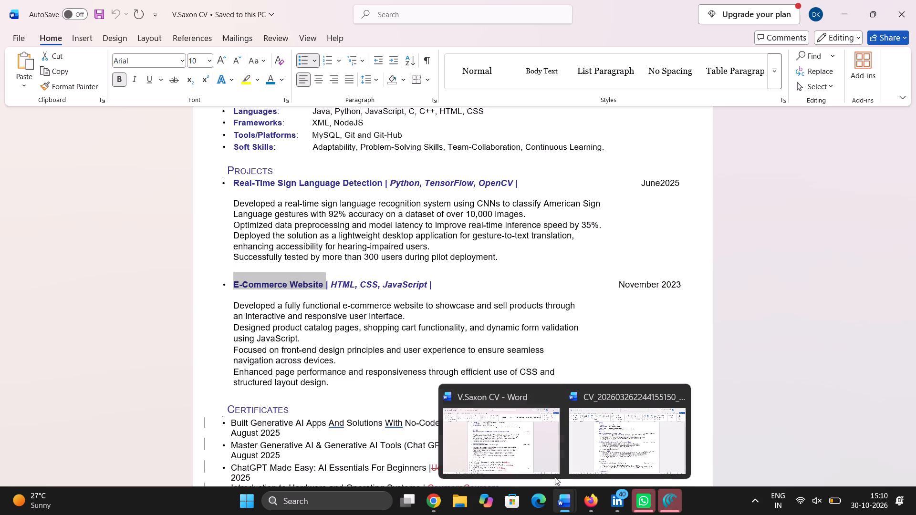
click(595, 443)
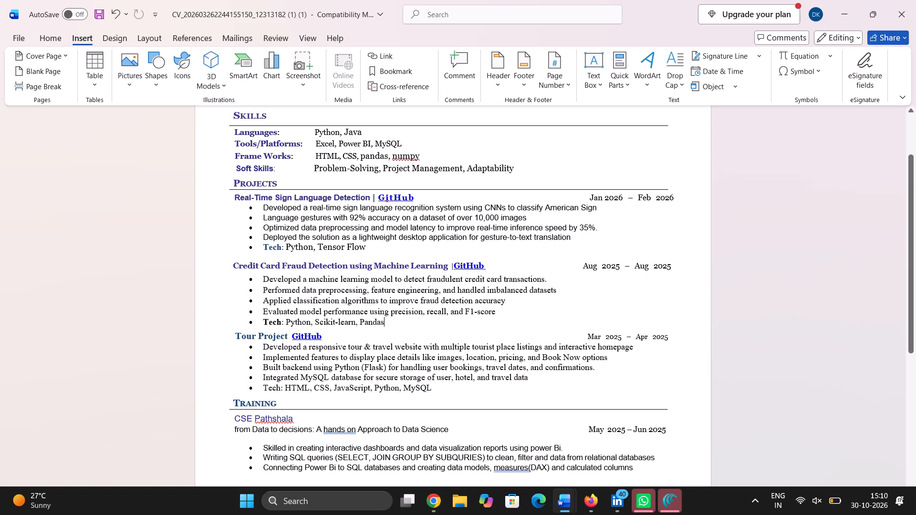
click(449, 266)
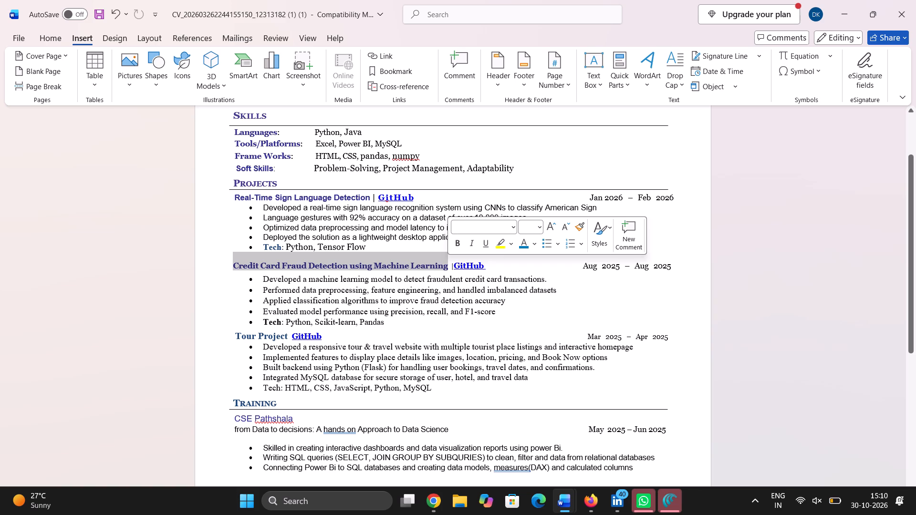
key(ctrl+v)
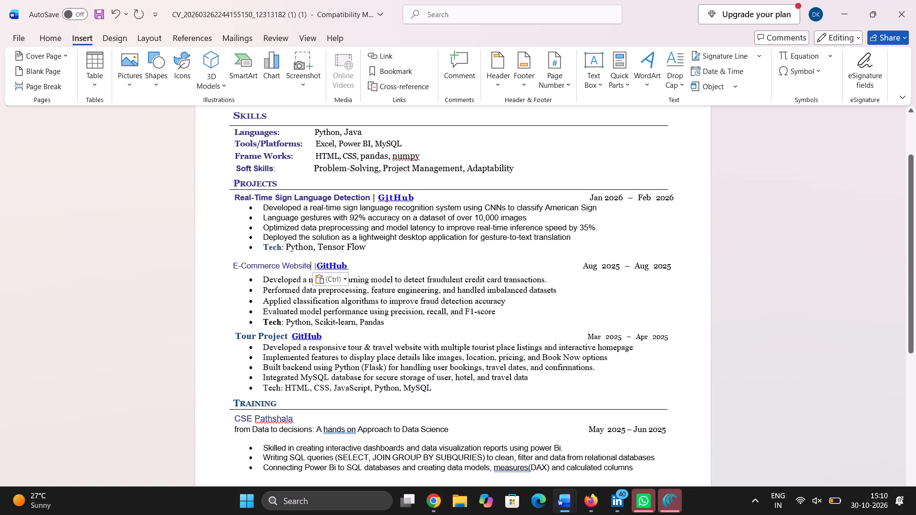
Make the 'E-Commerce Website' project heading bold.
key(Left)
key(Left)
key(Left)
key(Left)
key(Left)
key(Left)
key(Left)
key(Left)
key(Left)
key(Left)
key(Left)
key(Left)
key(Left)
key(Left)
key(Left)
key(Left)
key(Left)
drag(309, 264, 224, 270)
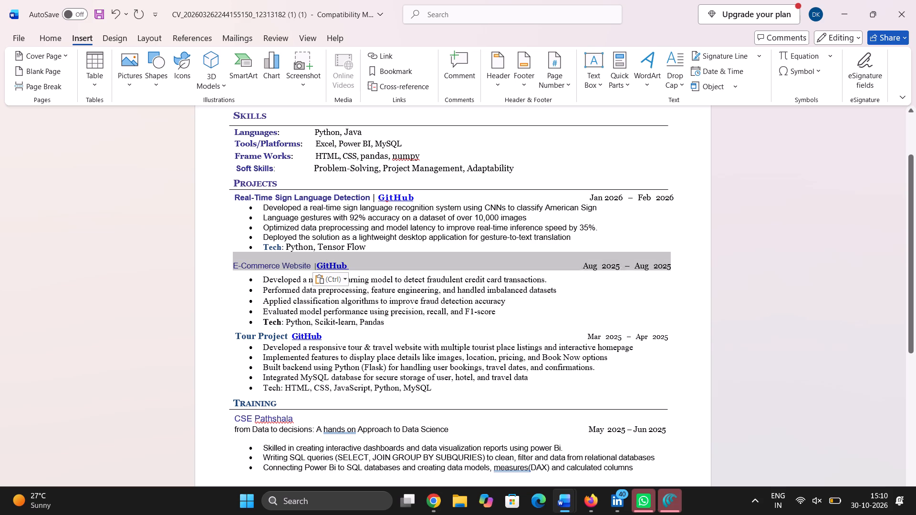
drag(224, 270, 241, 269)
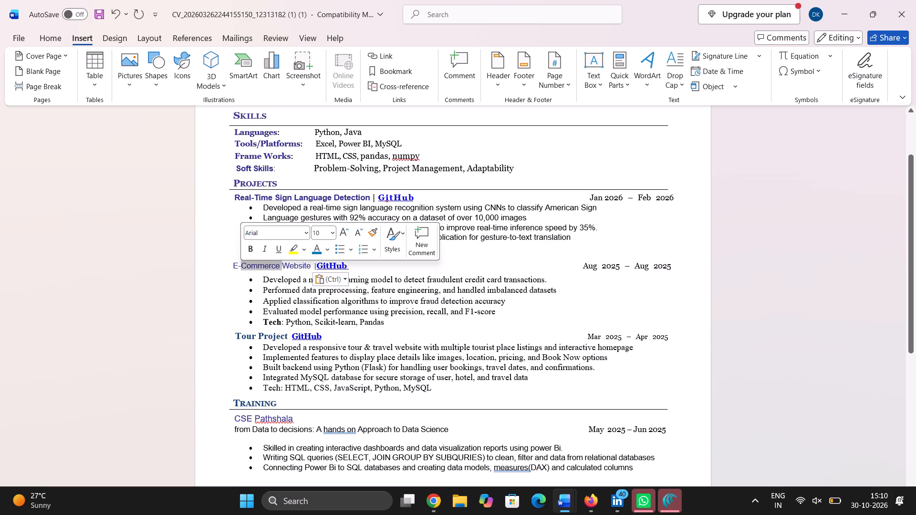
click(313, 265)
click(310, 263)
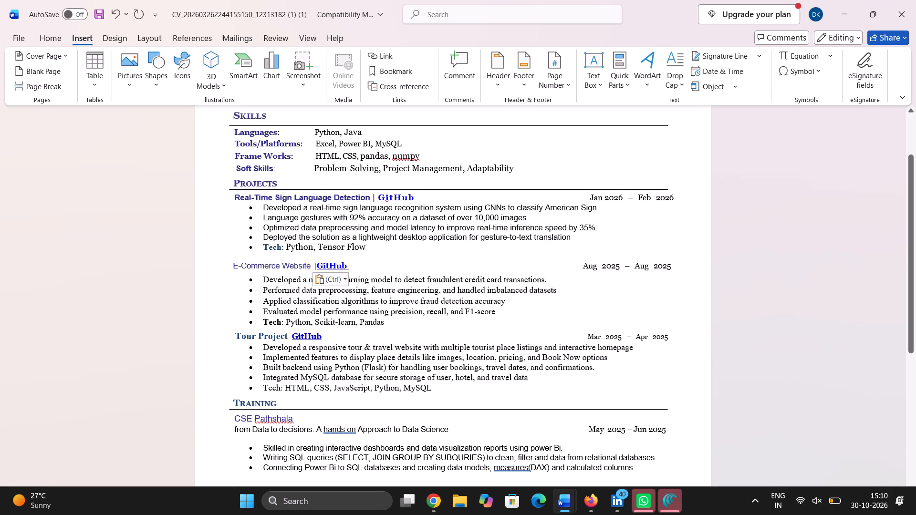
drag(310, 263, 234, 263)
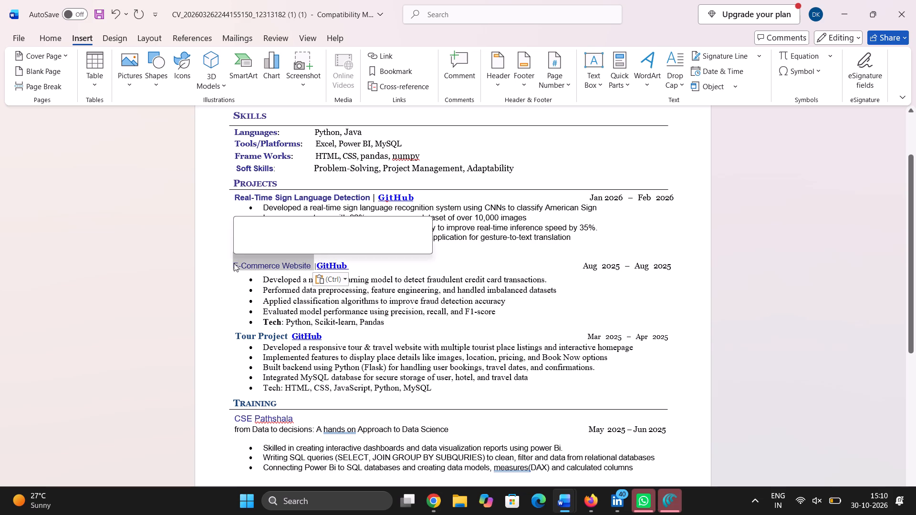
click(243, 243)
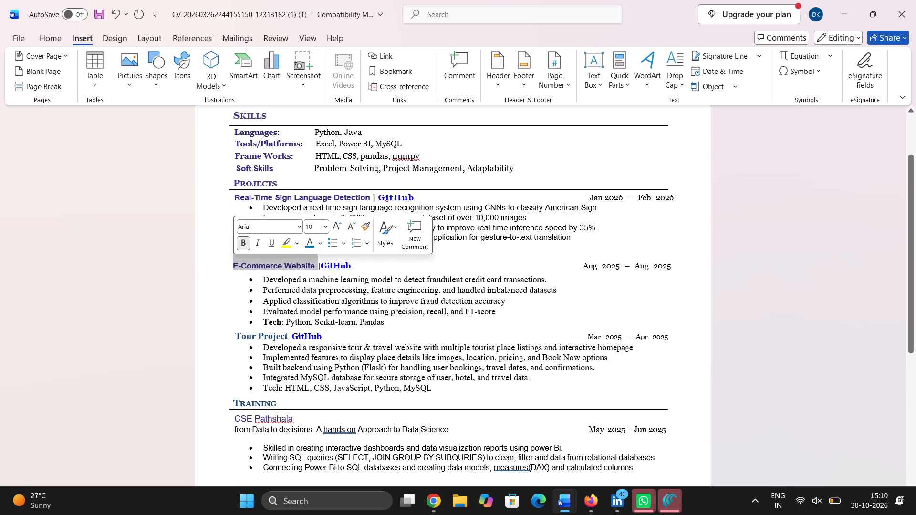
click(364, 268)
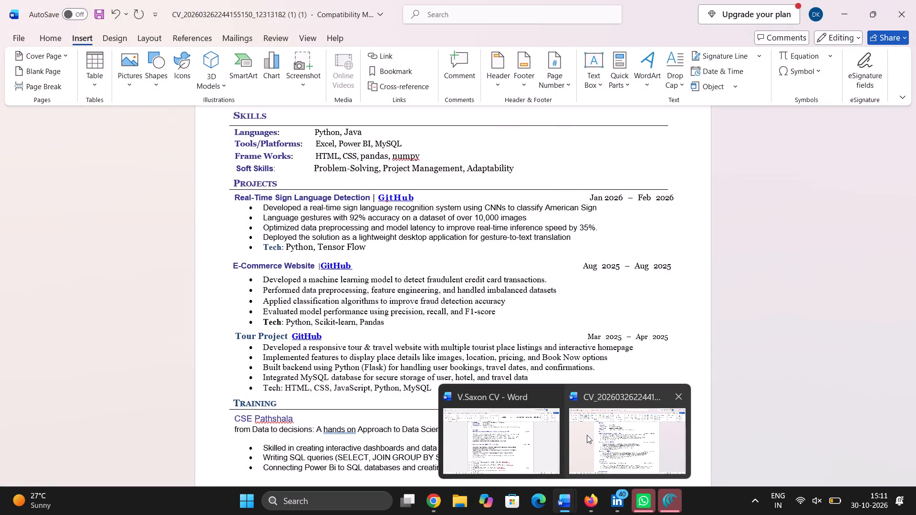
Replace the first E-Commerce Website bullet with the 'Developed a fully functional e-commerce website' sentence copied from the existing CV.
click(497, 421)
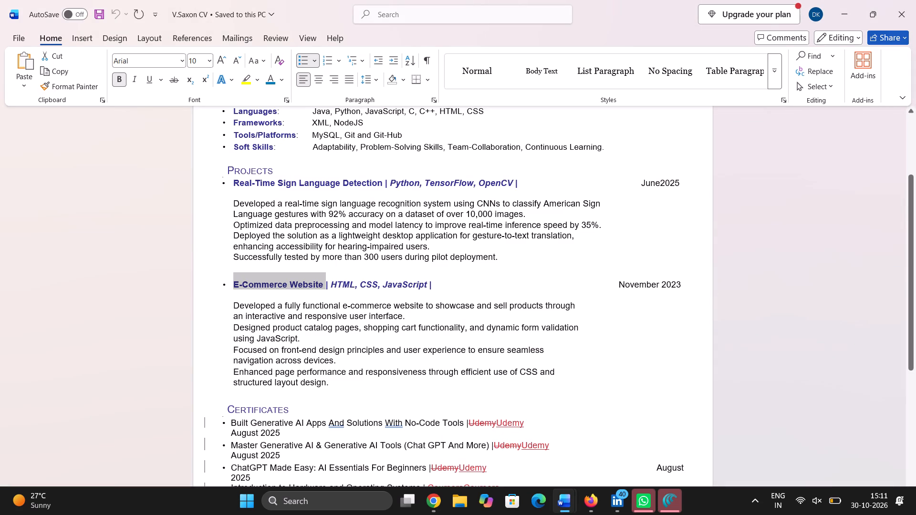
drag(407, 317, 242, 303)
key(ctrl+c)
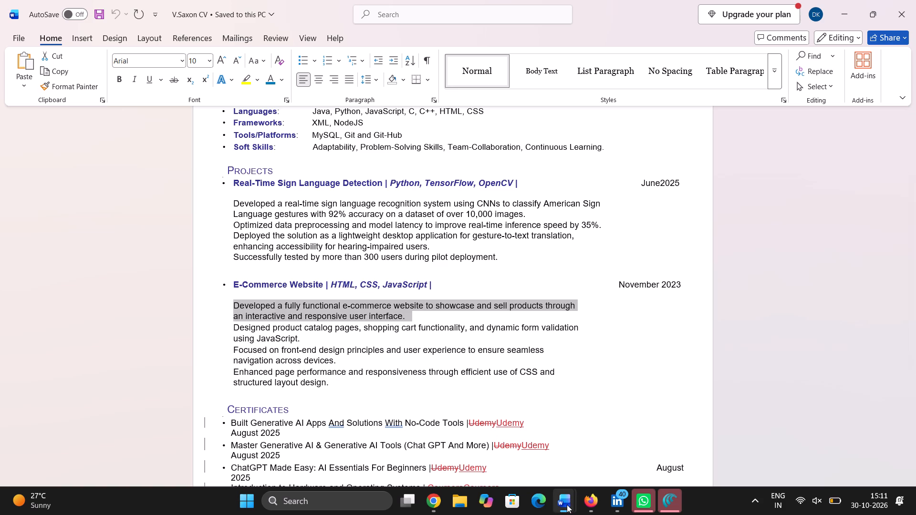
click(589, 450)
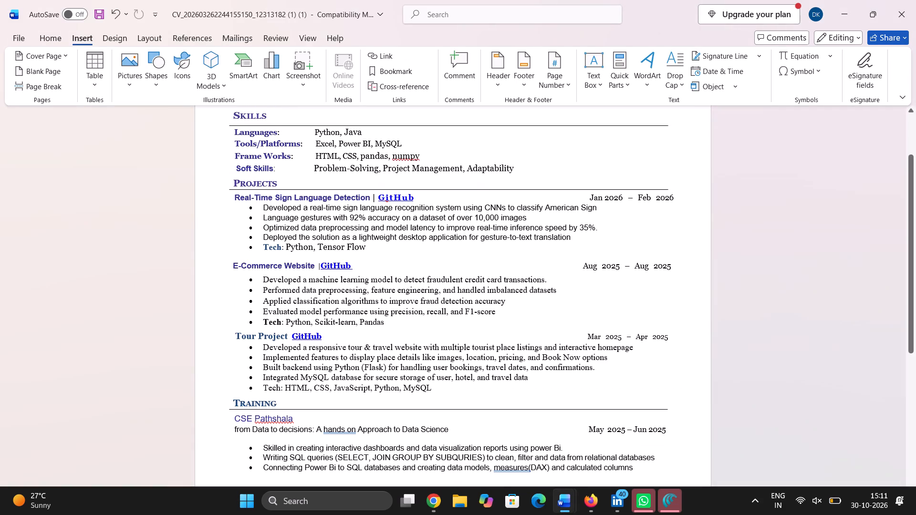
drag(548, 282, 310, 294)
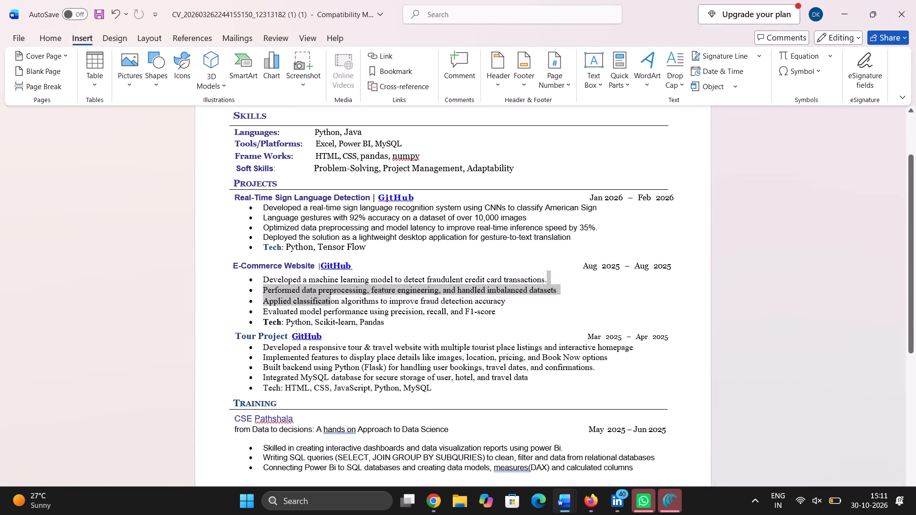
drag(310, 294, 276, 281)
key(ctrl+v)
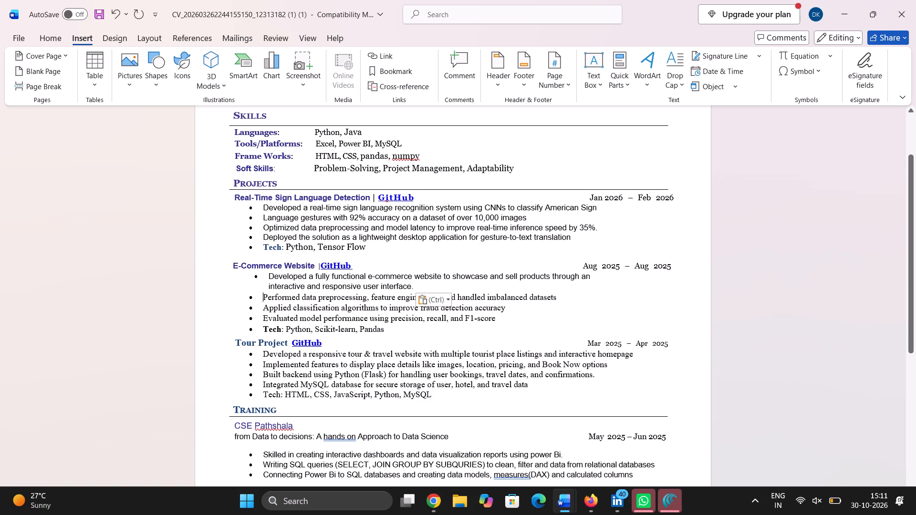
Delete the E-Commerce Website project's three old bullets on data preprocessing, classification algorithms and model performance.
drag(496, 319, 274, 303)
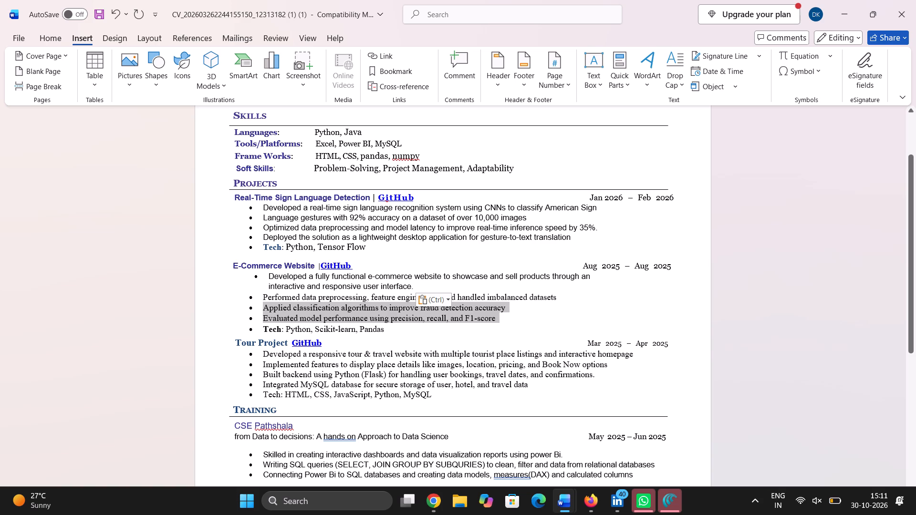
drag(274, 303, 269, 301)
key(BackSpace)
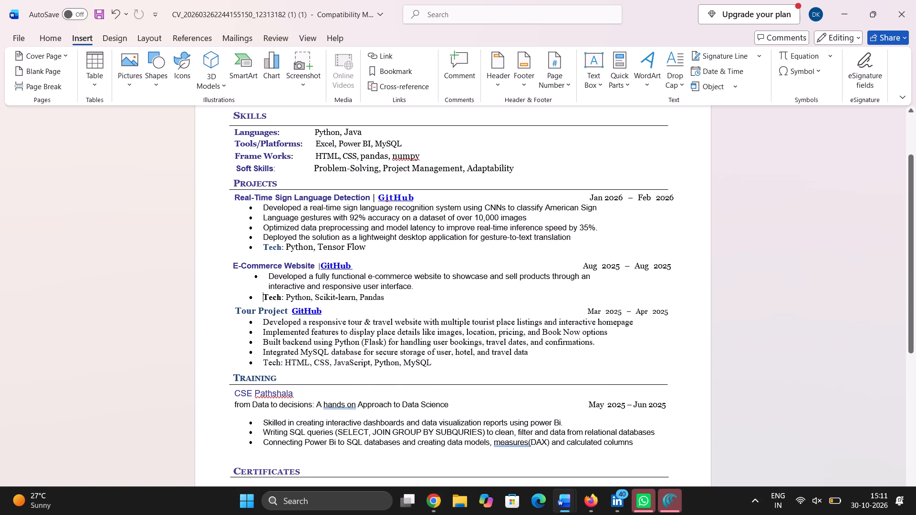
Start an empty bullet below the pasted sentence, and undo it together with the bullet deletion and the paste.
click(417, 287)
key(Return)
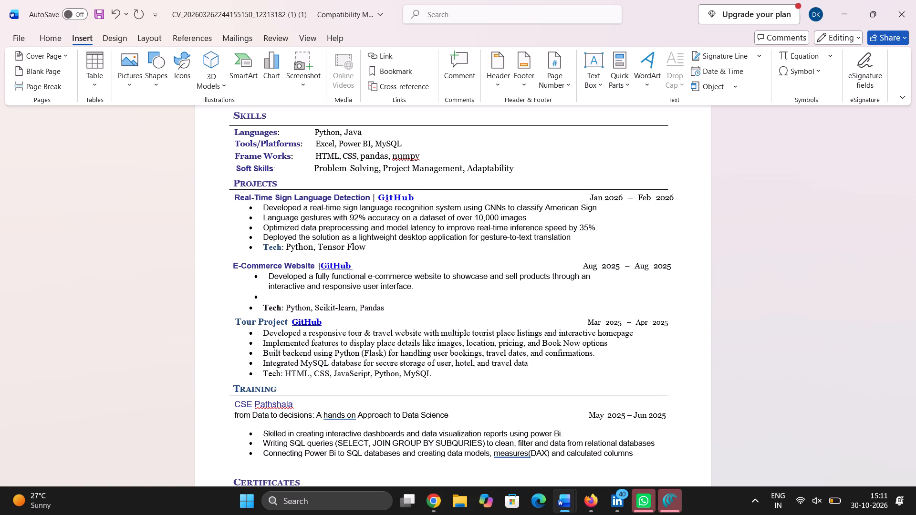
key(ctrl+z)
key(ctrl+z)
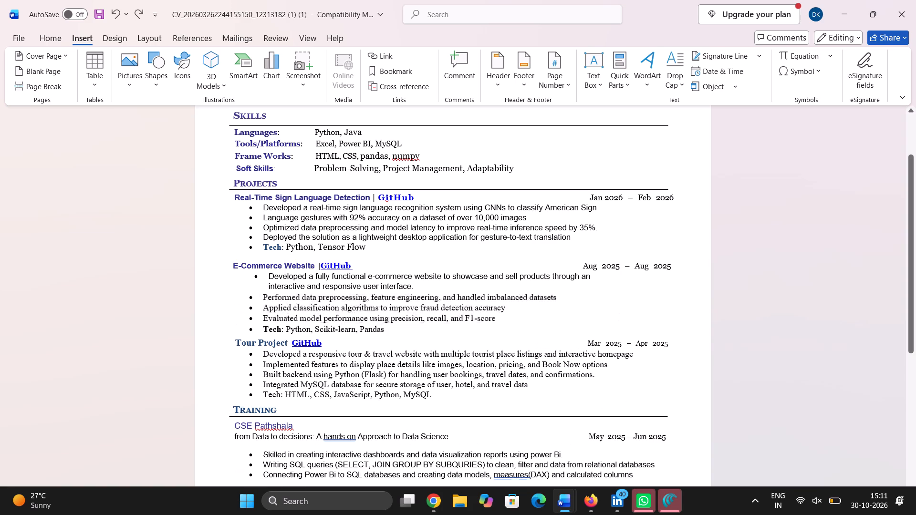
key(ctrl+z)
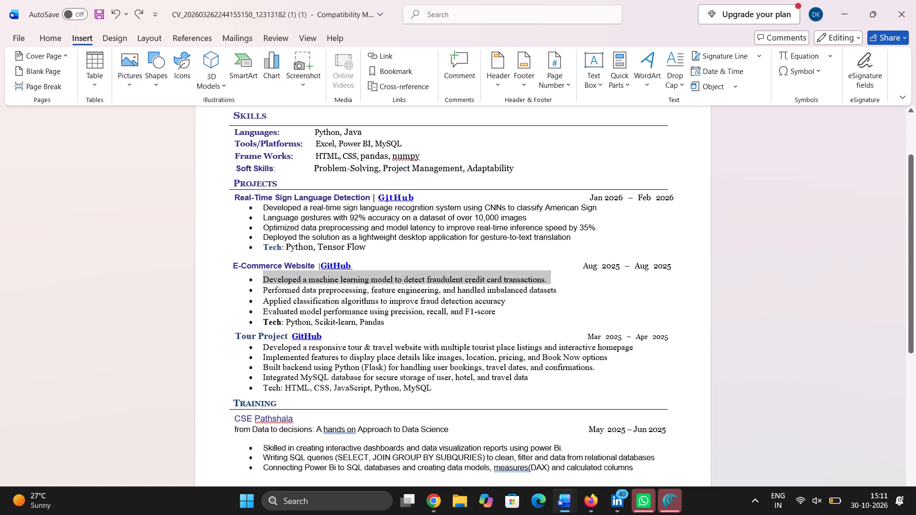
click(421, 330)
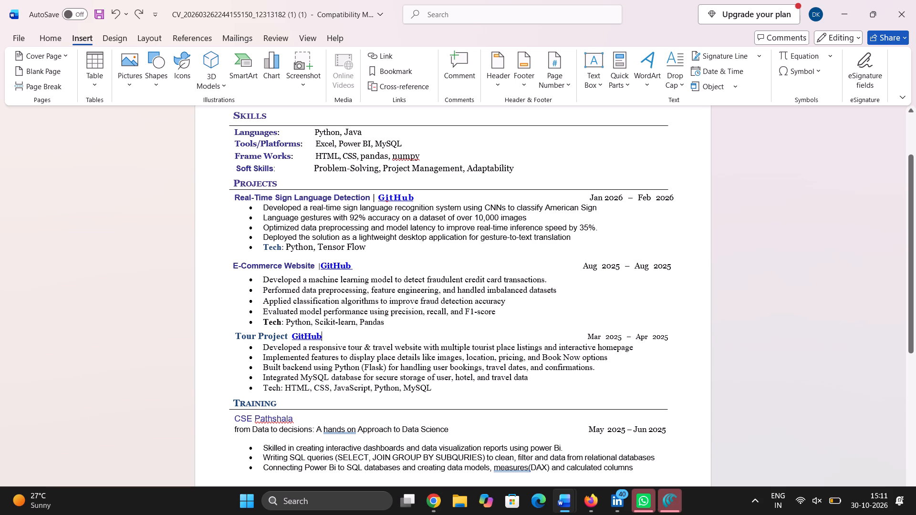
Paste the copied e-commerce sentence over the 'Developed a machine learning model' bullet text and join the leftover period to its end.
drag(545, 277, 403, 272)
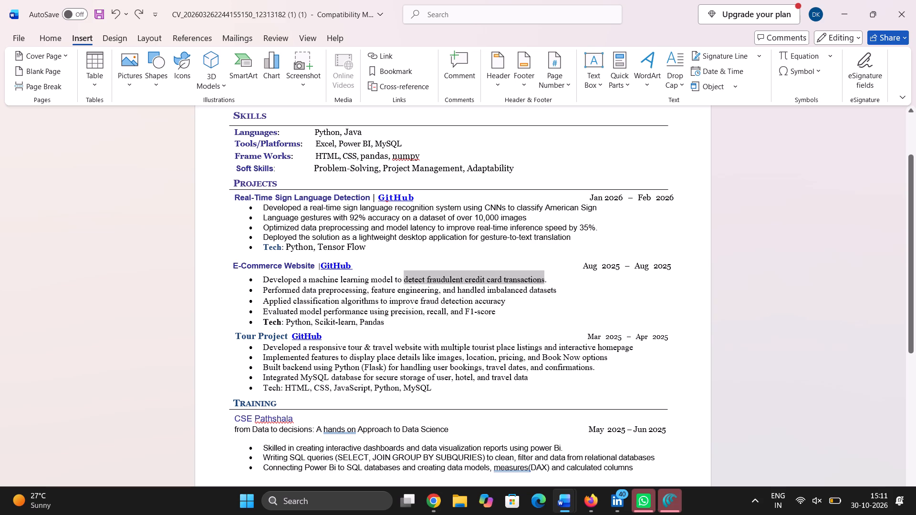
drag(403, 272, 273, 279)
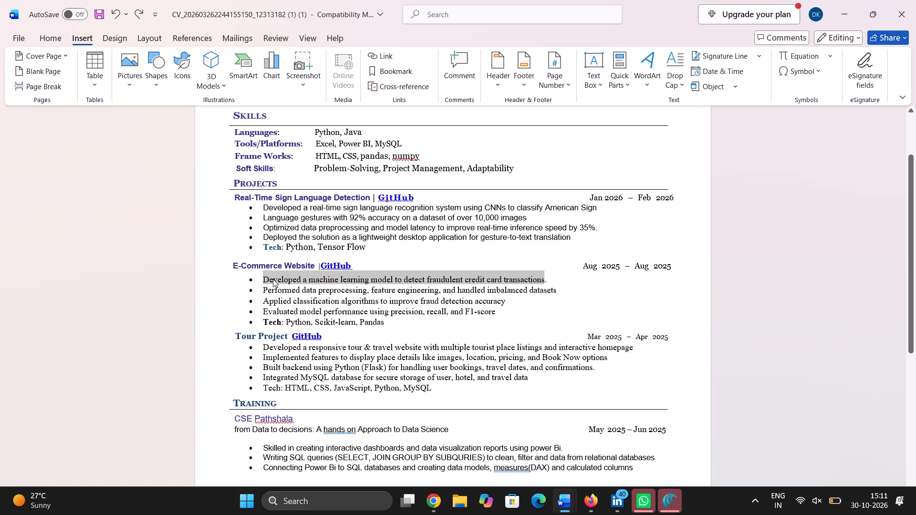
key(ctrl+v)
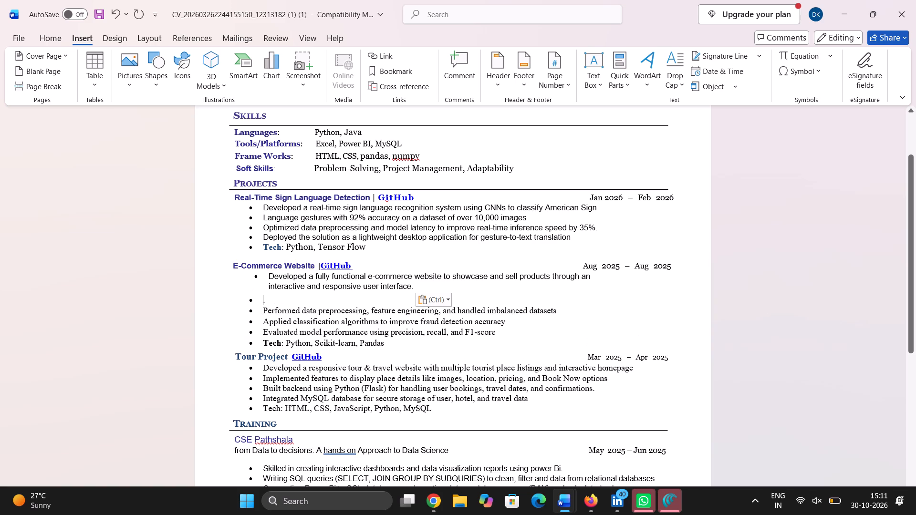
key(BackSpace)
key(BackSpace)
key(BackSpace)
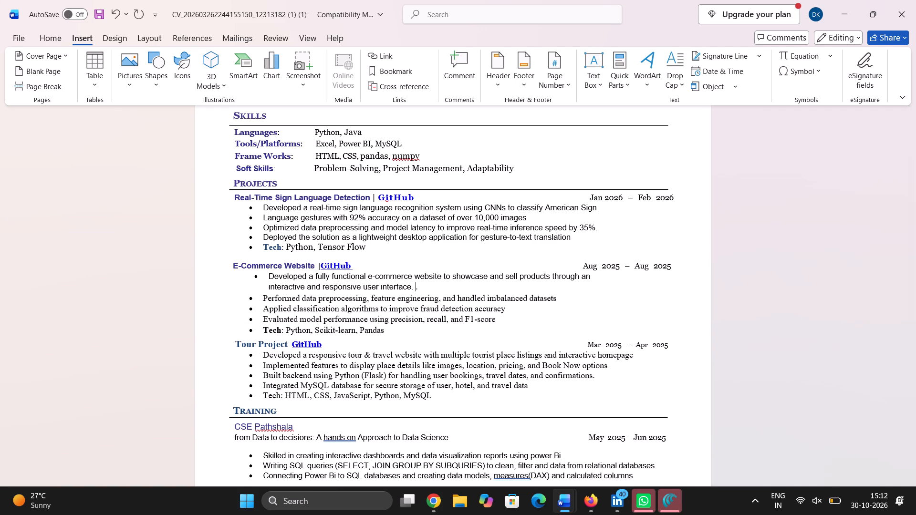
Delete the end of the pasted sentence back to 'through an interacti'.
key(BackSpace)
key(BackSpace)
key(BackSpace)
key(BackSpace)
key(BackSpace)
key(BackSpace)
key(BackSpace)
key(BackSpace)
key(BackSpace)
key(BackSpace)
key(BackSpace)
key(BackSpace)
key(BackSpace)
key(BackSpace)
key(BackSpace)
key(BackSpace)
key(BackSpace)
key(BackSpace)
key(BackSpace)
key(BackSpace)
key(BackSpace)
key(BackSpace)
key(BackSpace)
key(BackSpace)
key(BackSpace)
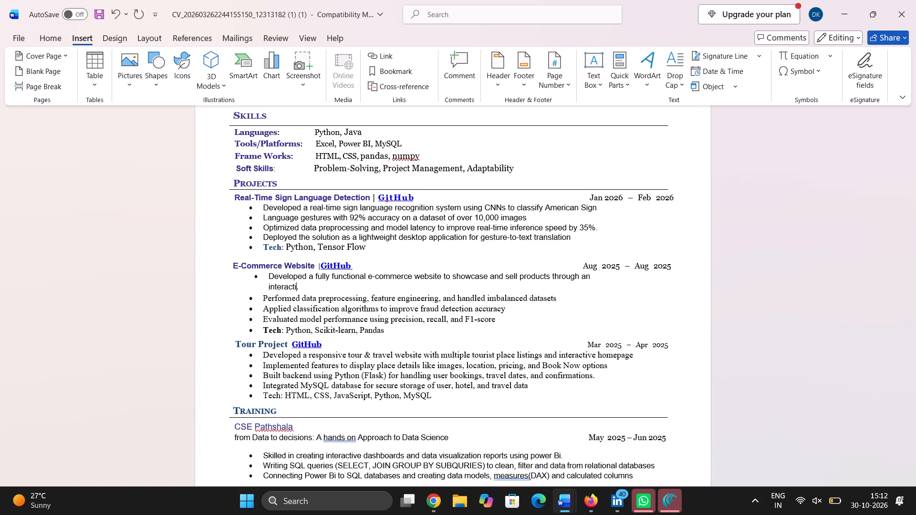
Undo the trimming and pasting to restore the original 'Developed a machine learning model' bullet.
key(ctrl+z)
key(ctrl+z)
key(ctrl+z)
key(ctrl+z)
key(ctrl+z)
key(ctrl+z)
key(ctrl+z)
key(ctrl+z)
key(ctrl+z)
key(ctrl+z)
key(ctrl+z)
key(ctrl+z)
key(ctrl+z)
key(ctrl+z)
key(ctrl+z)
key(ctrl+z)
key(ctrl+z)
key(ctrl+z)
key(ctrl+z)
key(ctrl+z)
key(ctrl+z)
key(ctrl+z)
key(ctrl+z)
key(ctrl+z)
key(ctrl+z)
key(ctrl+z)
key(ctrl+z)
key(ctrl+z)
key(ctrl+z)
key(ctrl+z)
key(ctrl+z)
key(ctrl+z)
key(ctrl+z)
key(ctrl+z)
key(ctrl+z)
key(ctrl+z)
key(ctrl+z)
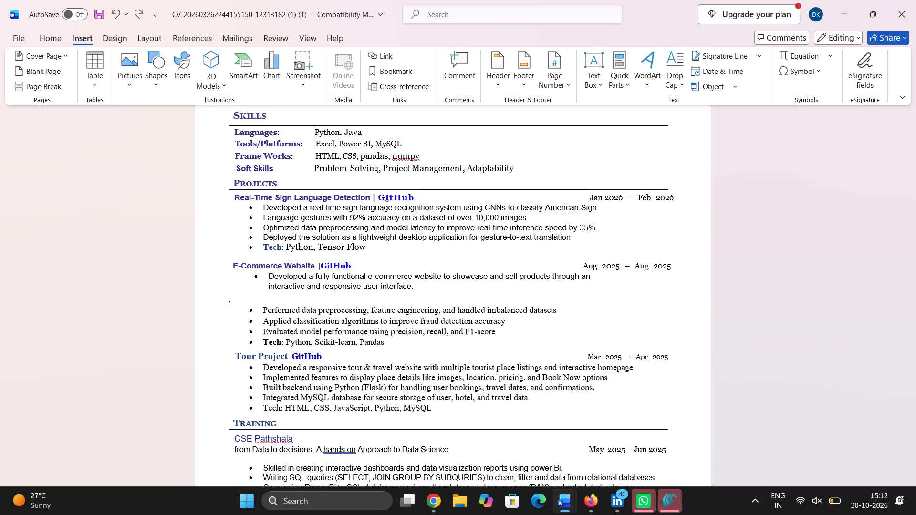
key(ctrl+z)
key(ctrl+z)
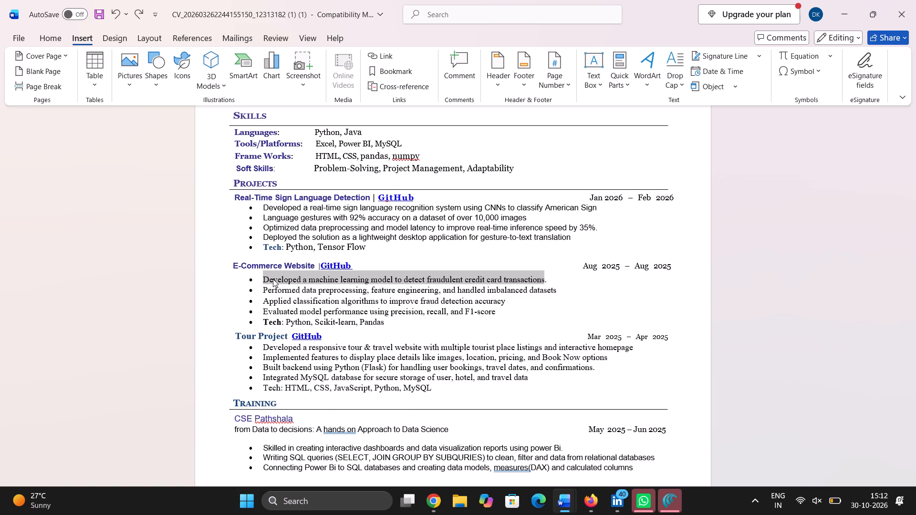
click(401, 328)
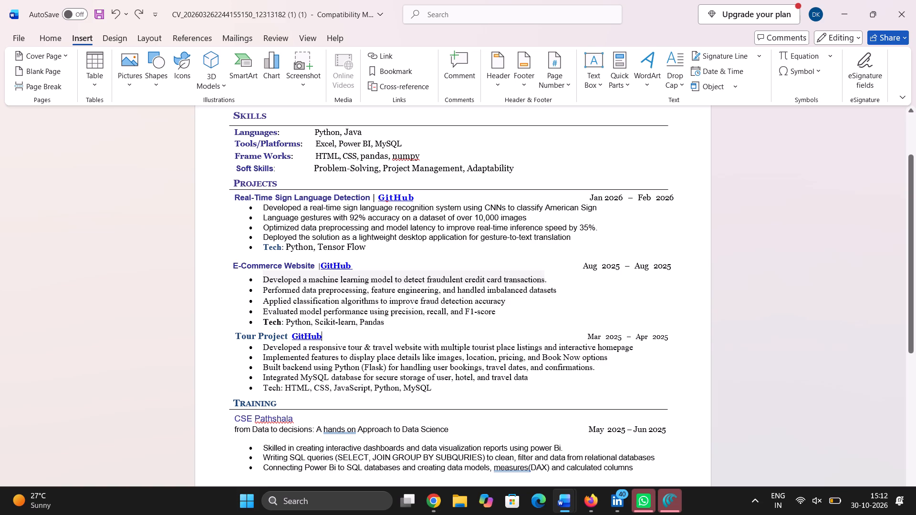
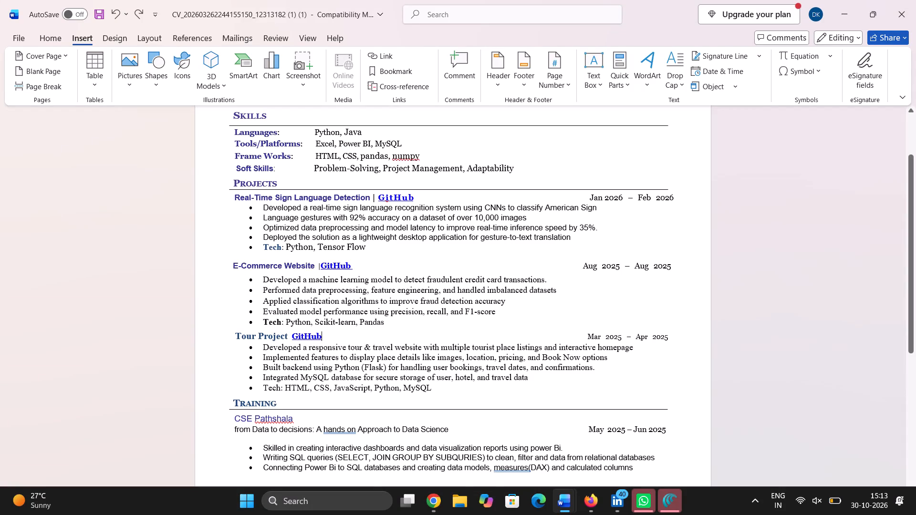
Rewrite the first E-Commerce Website bullet as 'Developed a responsive e-commerce website using HTML, CSS, JavaScript and python'.
click(546, 282)
key(BackSpace)
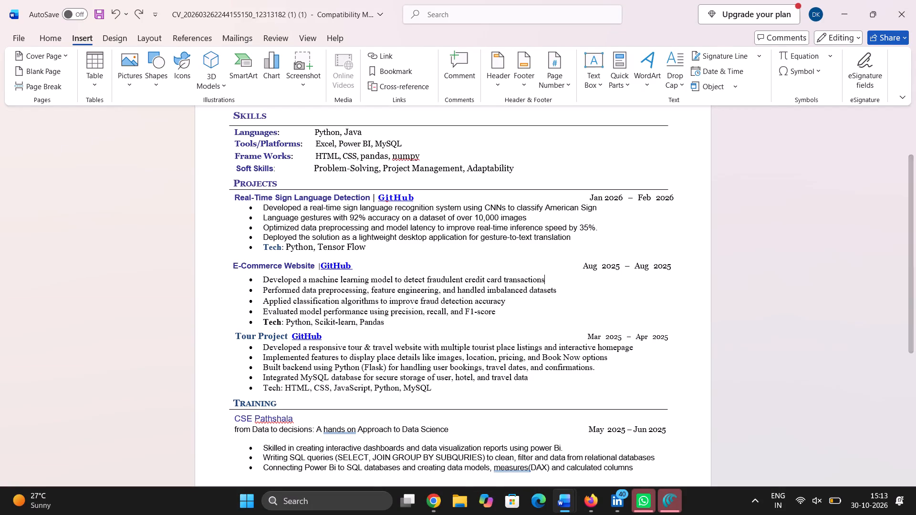
key(BackSpace)
key(BackSpace)
key(BackSpace)
key(BackSpace)
key(BackSpace)
key(BackSpace)
key(BackSpace)
key(BackSpace)
key(BackSpace)
key(BackSpace)
key(BackSpace)
key(BackSpace)
key(BackSpace)
key(BackSpace)
key(BackSpace)
key(BackSpace)
key(BackSpace)
key(BackSpace)
key(BackSpace)
key(BackSpace)
key(BackSpace)
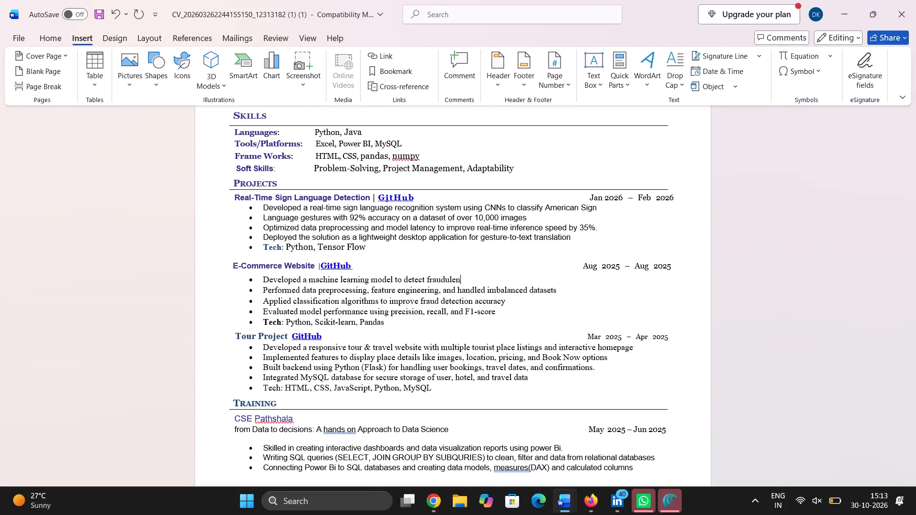
key(BackSpace)
key(BackSpace)
key(BackSpace)
key(BackSpace)
key(BackSpace)
key(BackSpace)
key(BackSpace)
key(BackSpace)
key(BackSpace)
key(BackSpace)
key(BackSpace)
key(BackSpace)
key(BackSpace)
key(BackSpace)
key(BackSpace)
key(BackSpace)
key(BackSpace)
key(BackSpace)
key(BackSpace)
key(BackSpace)
key(BackSpace)
key(BackSpace)
key(BackSpace)
key(BackSpace)
key(BackSpace)
key(BackSpace)
key(BackSpace)
key(BackSpace)
key(BackSpace)
key(BackSpace)
key(BackSpace)
key(BackSpace)
key(BackSpace)
key(BackSpace)
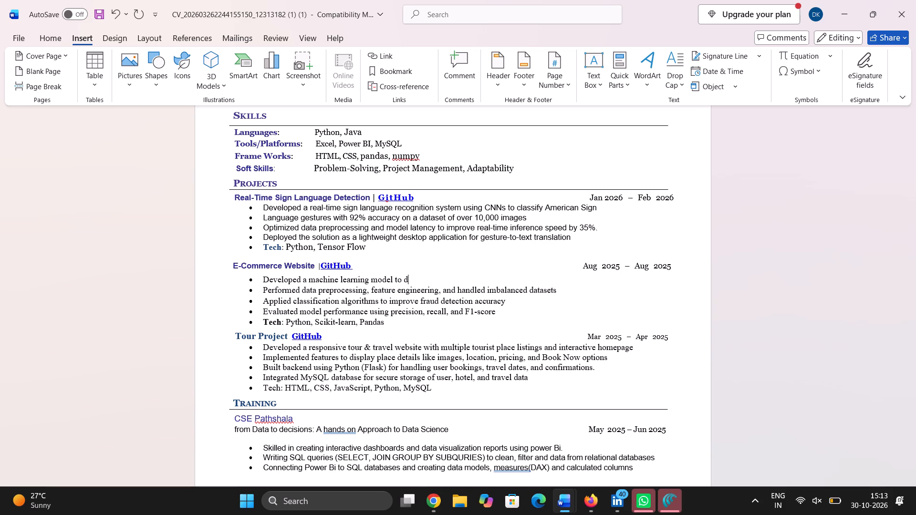
key(BackSpace)
key(BackSpace)
key(BackSpace)
key(BackSpace)
key(BackSpace)
key(BackSpace)
key(BackSpace)
key(BackSpace)
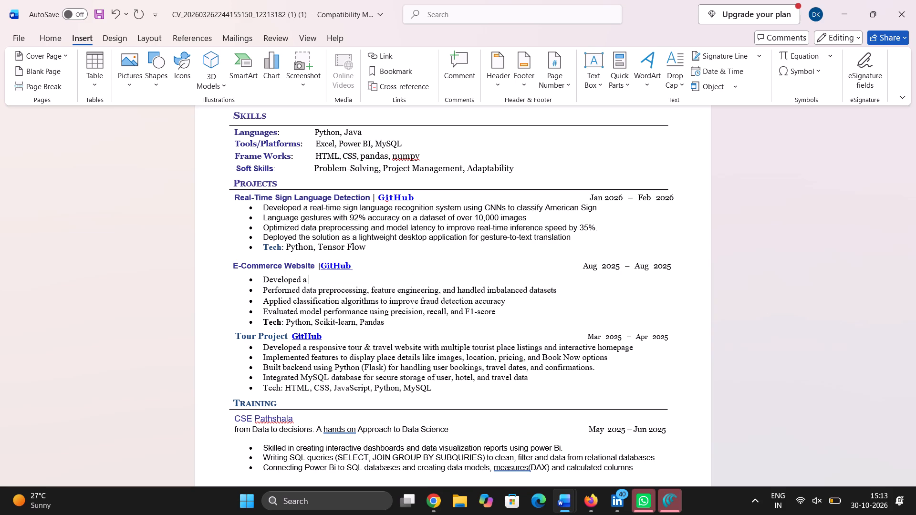
text(res)
text(ponsice)
key(BackSpace)
key(BackSpace)
text(ve)
key(space)
text(e-commerce)
key(space)
text(website)
key(space)
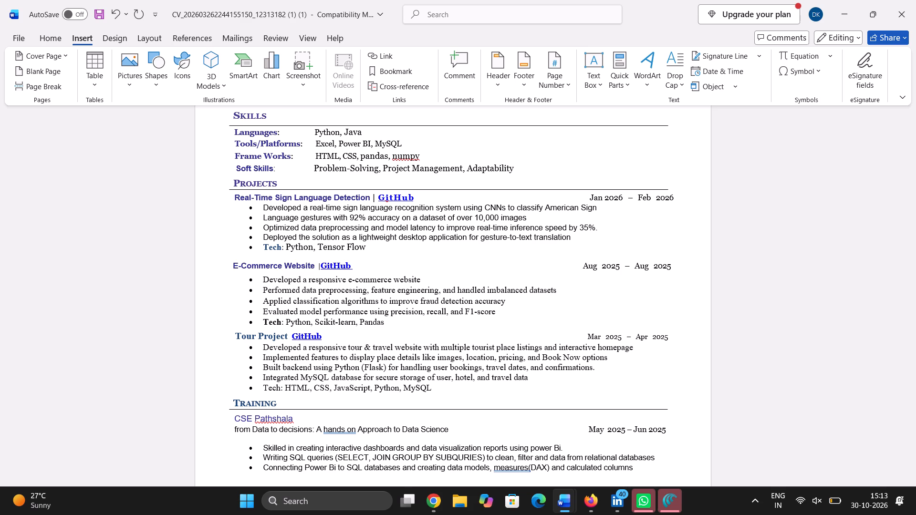
text(using)
key(space)
text(HTML,)
key(space)
text(CSS,)
key(space)
text(Javascript)
key(space)
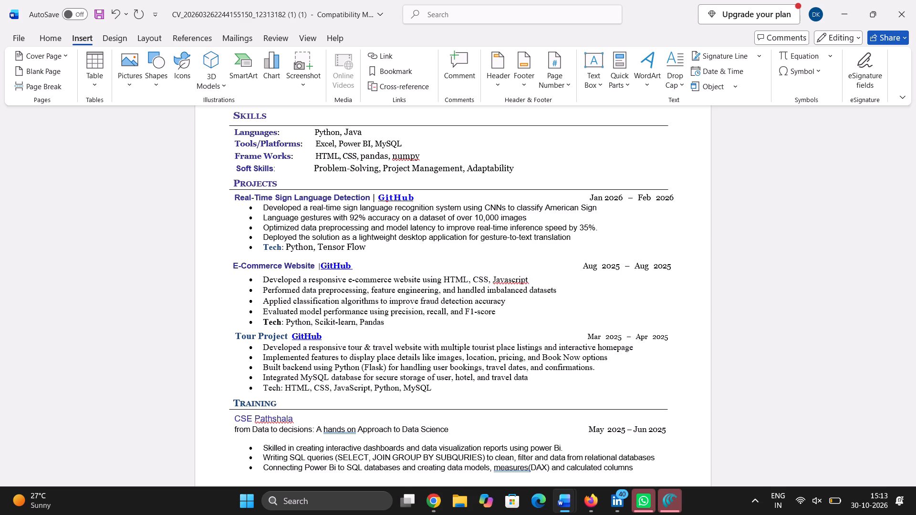
text(and)
key(space)
text(python)
click(512, 282)
key(BackSpace)
key(shift+s)
Replace the second E-Commerce Website bullet with 'Implemented product browsing, search and product details features'.
click(556, 289)
key(BackSpace)
key(BackSpace)
key(BackSpace)
key(BackSpace)
key(BackSpace)
key(BackSpace)
key(BackSpace)
key(BackSpace)
key(BackSpace)
key(BackSpace)
key(BackSpace)
key(BackSpace)
key(BackSpace)
key(BackSpace)
key(BackSpace)
key(BackSpace)
key(BackSpace)
key(BackSpace)
key(BackSpace)
key(BackSpace)
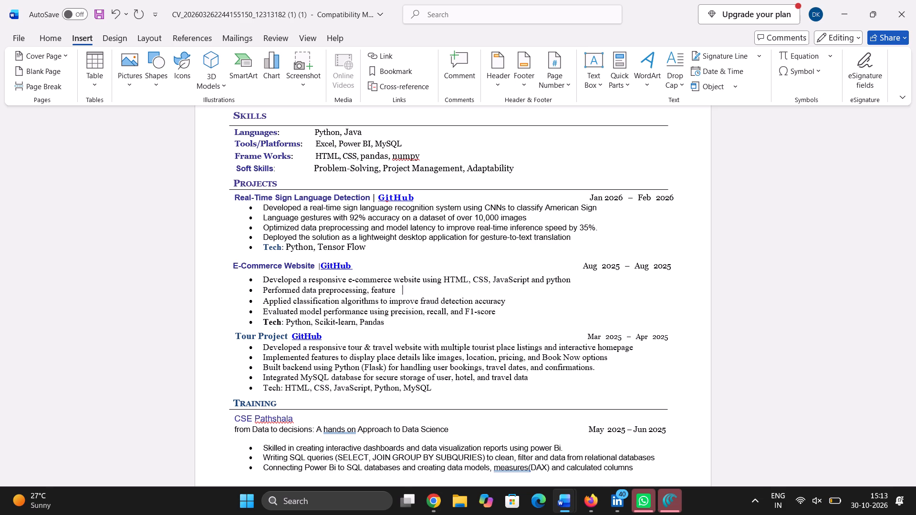
key(BackSpace)
key(BackSpace)
key(BackSpace)
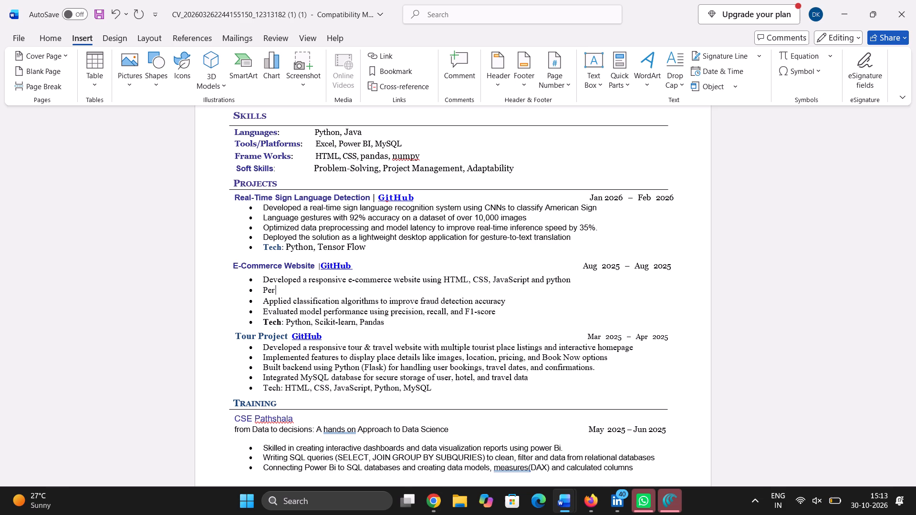
key(BackSpace)
key(BackSpace)
key(BackSpace)
text(Imploe)
key(BackSpace)
key(BackSpace)
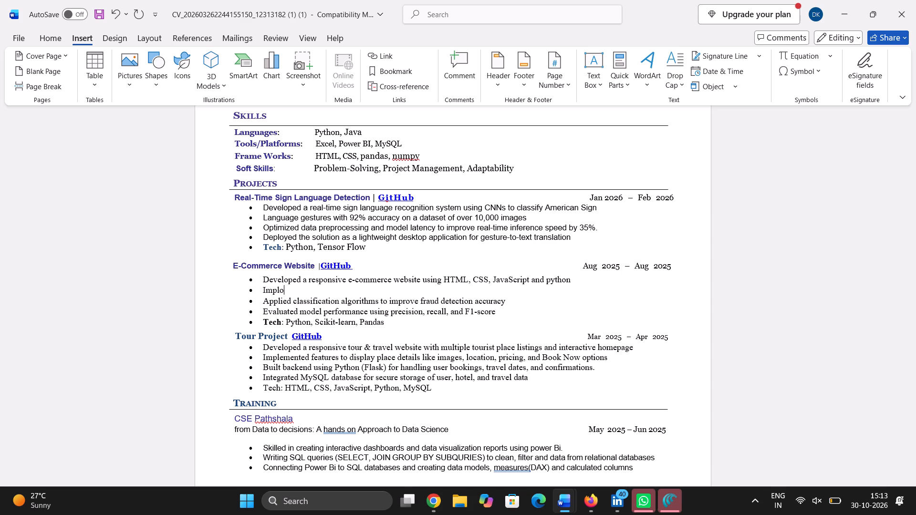
text(emented)
key(space)
text(pro)
text(duct)
key(space)
text(bri)
key(BackSpace)
key(o)
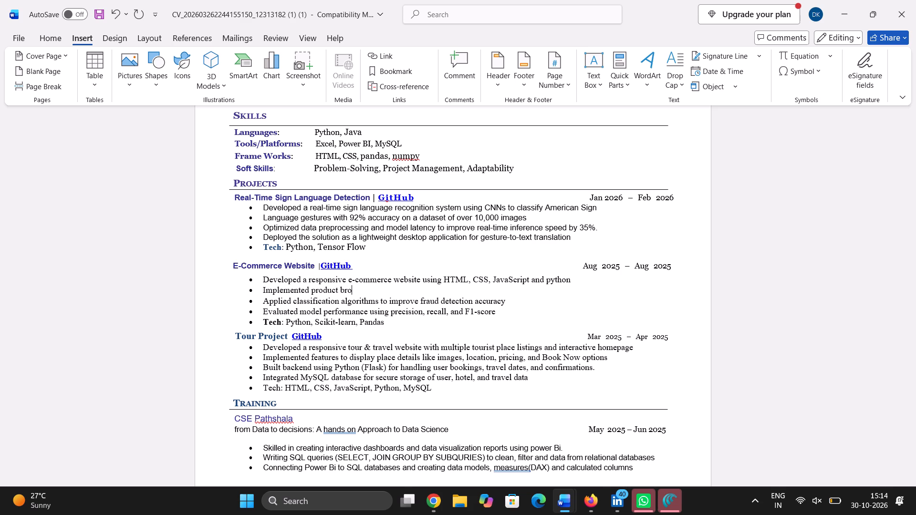
text(wsing)
key(space)
key(BackSpace)
text(, search)
key(space)
text(and)
key(space)
text(product)
key(space)
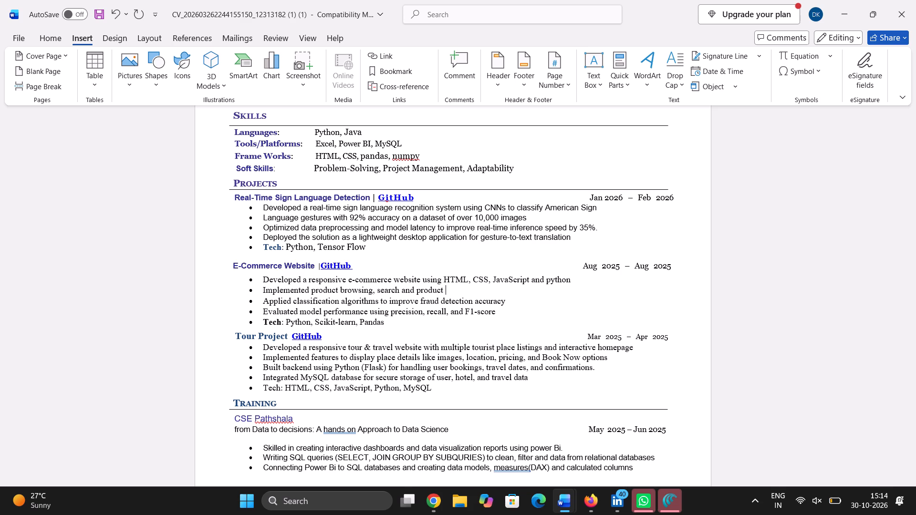
text(details)
key(space)
text(features)
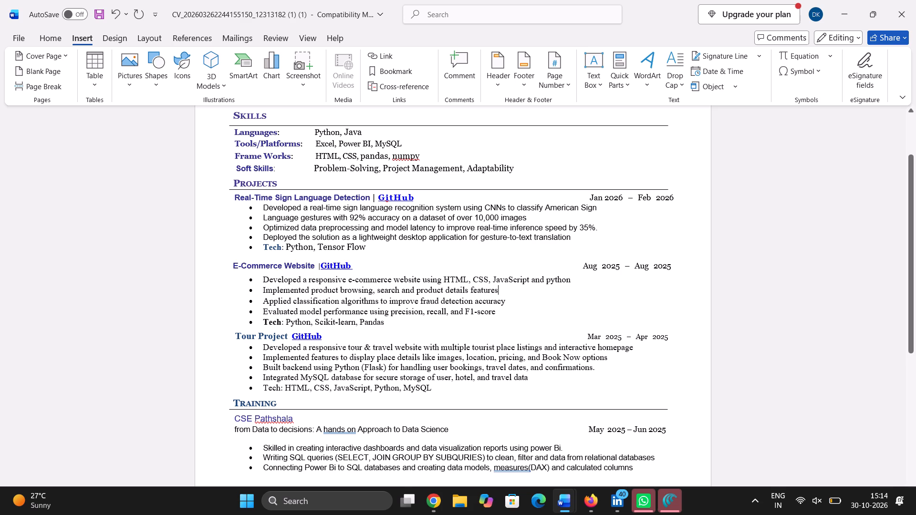
Replace the third E-Commerce Website bullet with 'Integrated shopping cart, wishlist, and order management functionality'.
click(508, 298)
key(BackSpace)
key(BackSpace)
key(BackSpace)
key(BackSpace)
key(BackSpace)
key(BackSpace)
key(BackSpace)
key(BackSpace)
key(BackSpace)
key(BackSpace)
key(BackSpace)
key(BackSpace)
key(BackSpace)
key(BackSpace)
key(BackSpace)
key(BackSpace)
key(BackSpace)
key(BackSpace)
key(BackSpace)
key(BackSpace)
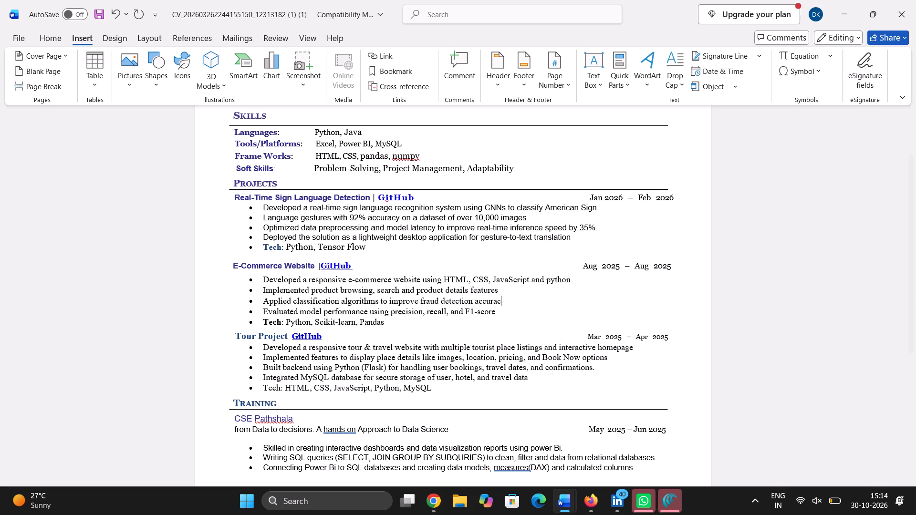
key(BackSpace)
key(BackSpace)
key(BackSpace)
key(BackSpace)
key(BackSpace)
key(BackSpace)
key(BackSpace)
key(BackSpace)
key(BackSpace)
key(BackSpace)
key(BackSpace)
key(BackSpace)
key(BackSpace)
key(BackSpace)
key(BackSpace)
key(BackSpace)
key(BackSpace)
key(BackSpace)
key(BackSpace)
key(BackSpace)
key(BackSpace)
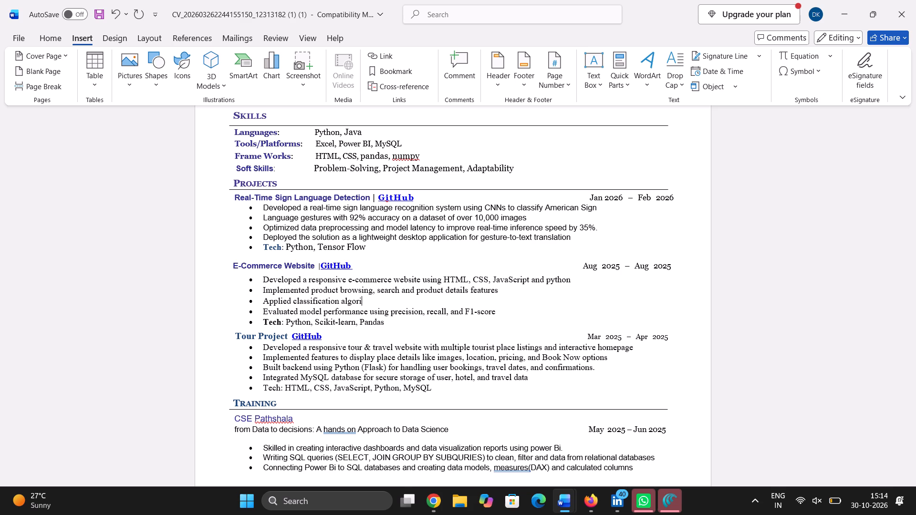
key(BackSpace)
key(BackSpace)
key(BackSpace)
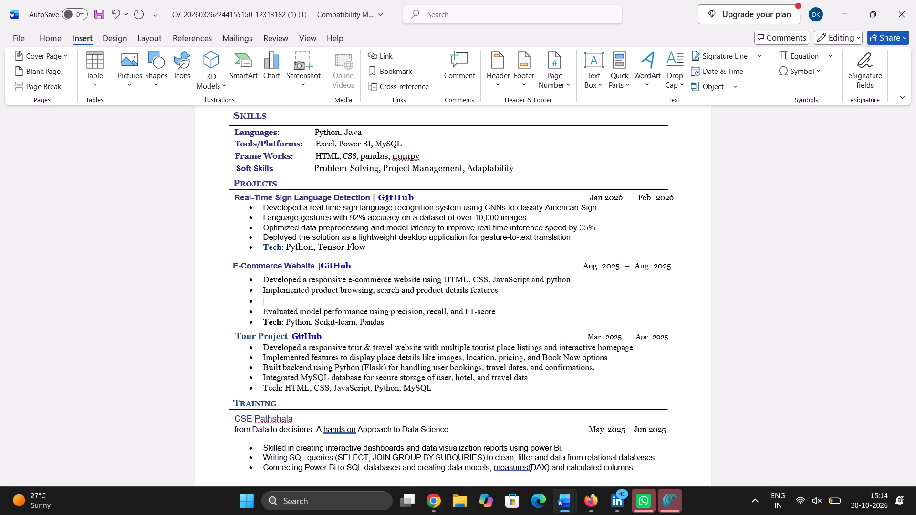
text(Integr)
text(ated)
key(space)
text(shopping)
key(space)
text(cart)
text(, wh)
text(ishlist)
key(space)
key(BackSpace)
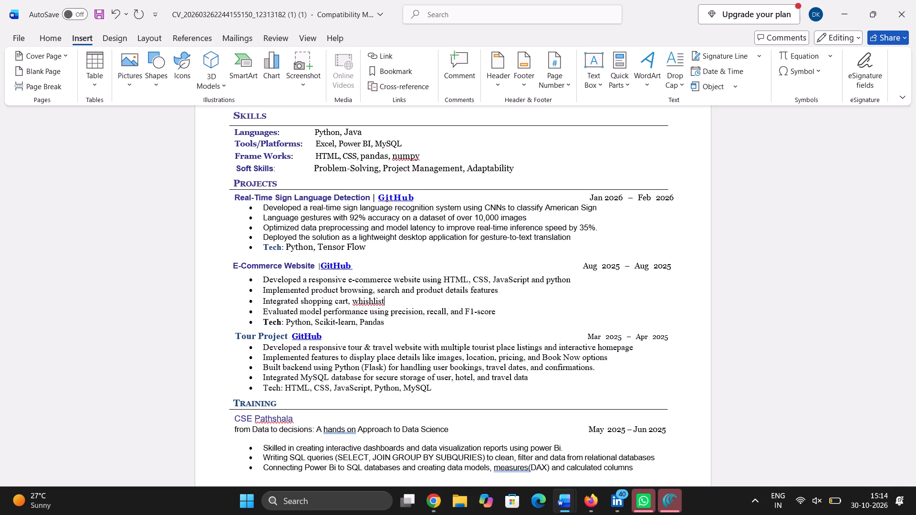
key(BackSpace)
key(BackSpace)
key(BackSpace)
key(BackSpace)
key(BackSpace)
text(hlist)
text(, amd)
key(space)
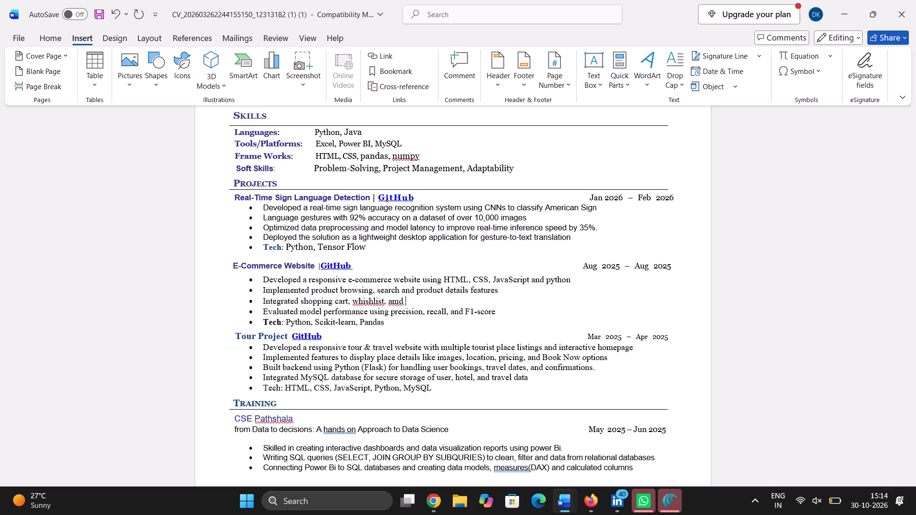
key(Left)
key(Left)
key(Left)
key(Left)
key(Left)
key(Left)
key(Left)
key(Left)
key(Left)
key(Left)
key(Left)
key(Left)
key(Left)
key(BackSpace)
key(Right)
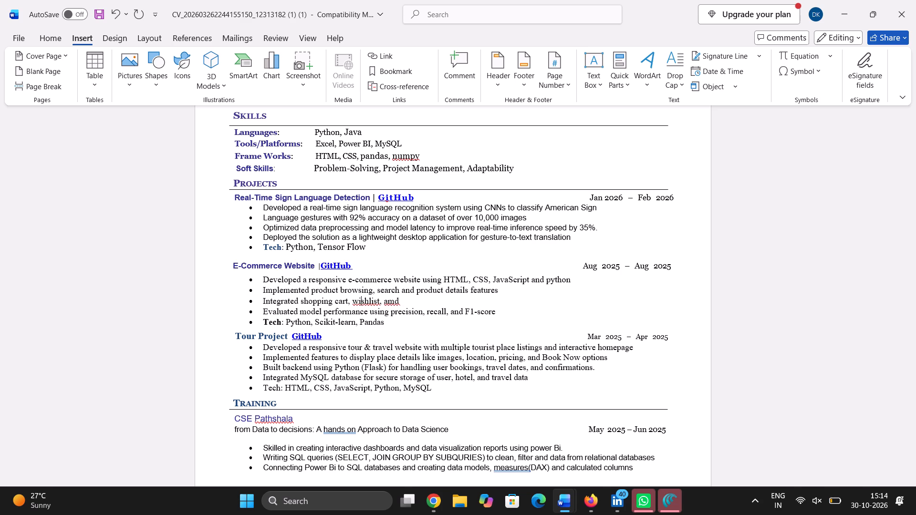
key(Right)
key(Right)
key(Right)
key(Right)
key(Right)
key(Right)
key(Right)
key(Right)
key(Right)
key(Right)
key(BackSpace)
key(n)
key(Right)
key(Right)
text(order)
key(space)
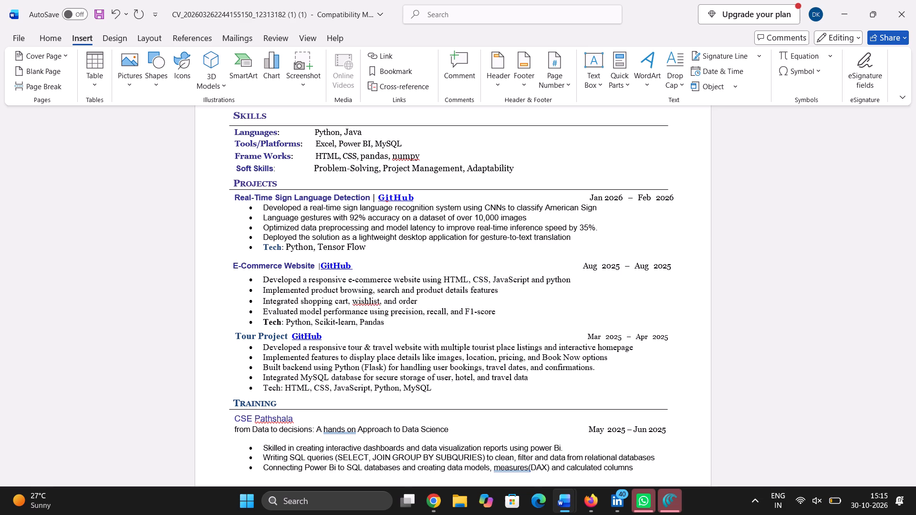
key(BackSpace)
key(BackSpace)
text(r management)
key(space)
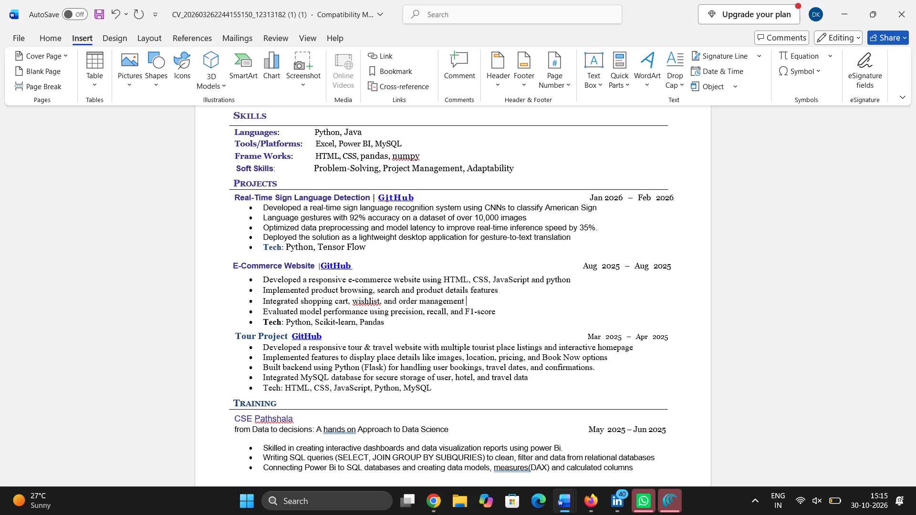
text(fu)
key(BackSpace)
text(unc)
text(tionality)
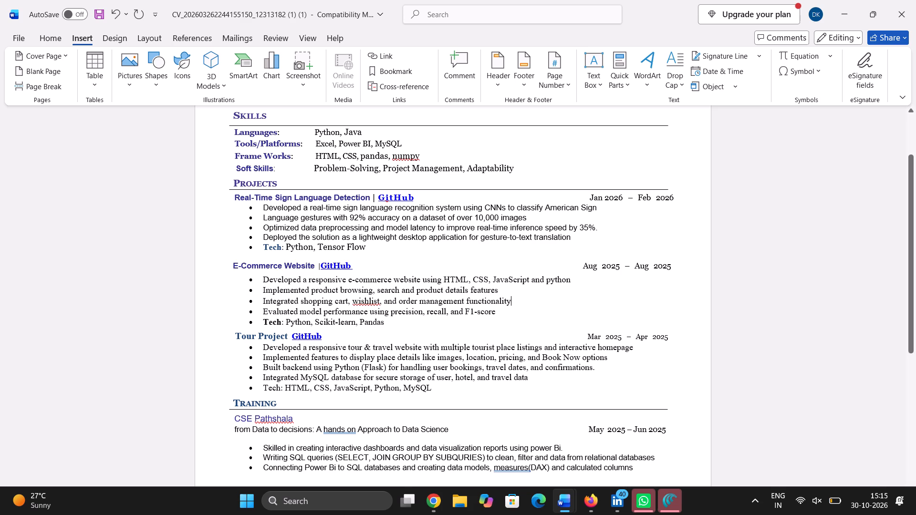
Replace the fourth E-Commerce Website bullet with 'Used MySQL database to manage product details user information and orders'.
click(496, 307)
key(BackSpace)
key(BackSpace)
key(BackSpace)
key(BackSpace)
key(BackSpace)
key(BackSpace)
key(BackSpace)
key(BackSpace)
key(BackSpace)
key(BackSpace)
key(BackSpace)
key(BackSpace)
key(BackSpace)
key(BackSpace)
key(BackSpace)
key(BackSpace)
key(BackSpace)
key(BackSpace)
key(BackSpace)
key(BackSpace)
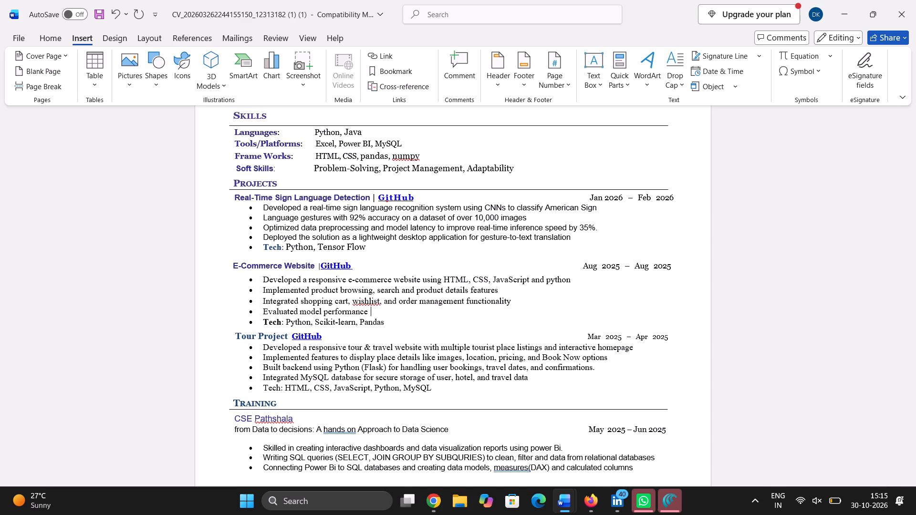
key(BackSpace)
key(BackSpace)
key(BackSpace)
key(BackSpace)
key(BackSpace)
key(BackSpace)
key(BackSpace)
key(BackSpace)
key(BackSpace)
key(BackSpace)
key(BackSpace)
key(BackSpace)
key(BackSpace)
key(BackSpace)
key(BackSpace)
key(BackSpace)
key(BackSpace)
key(BackSpace)
key(BackSpace)
key(BackSpace)
key(BackSpace)
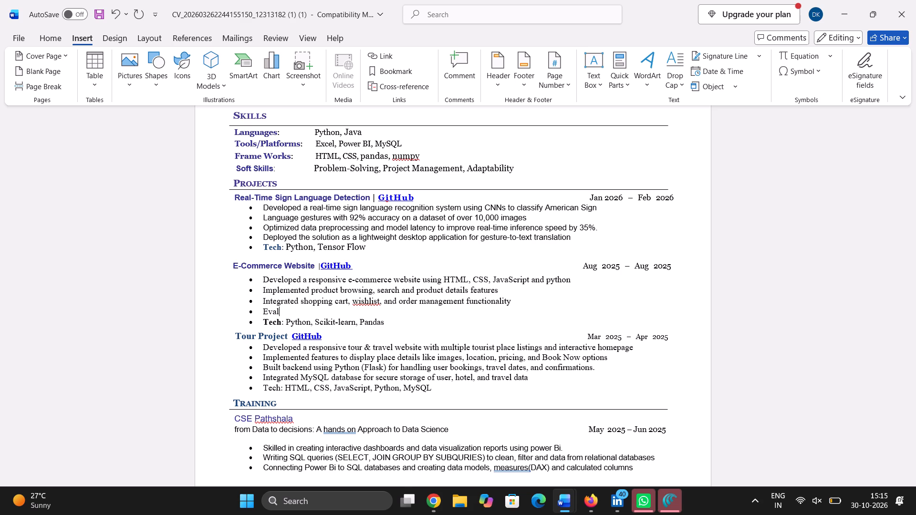
key(BackSpace)
key(BackSpace)
key(BackSpace)
text(Used)
key(space)
text(Mysql)
key(space)
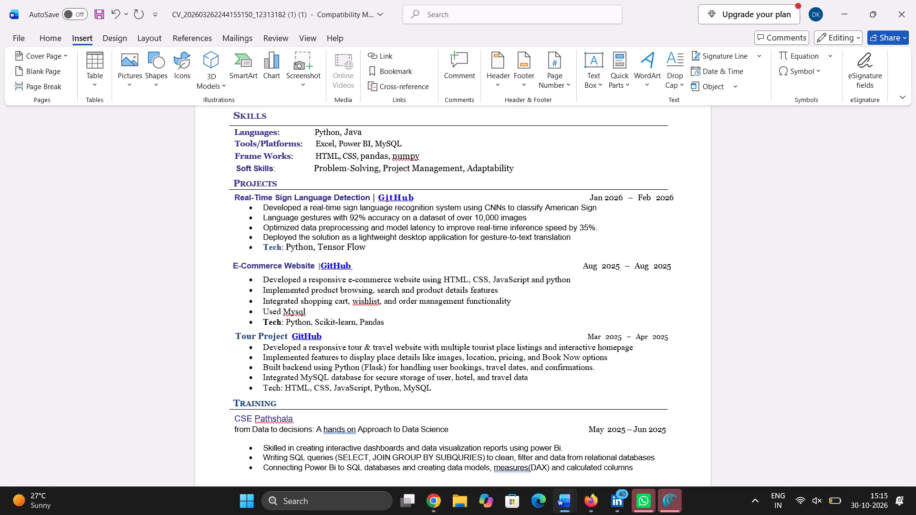
key(BackSpace)
key(BackSpace)
key(BackSpace)
key(BackSpace)
text(SQL)
key(space)
text(database)
key(space)
text(to manage)
key(space)
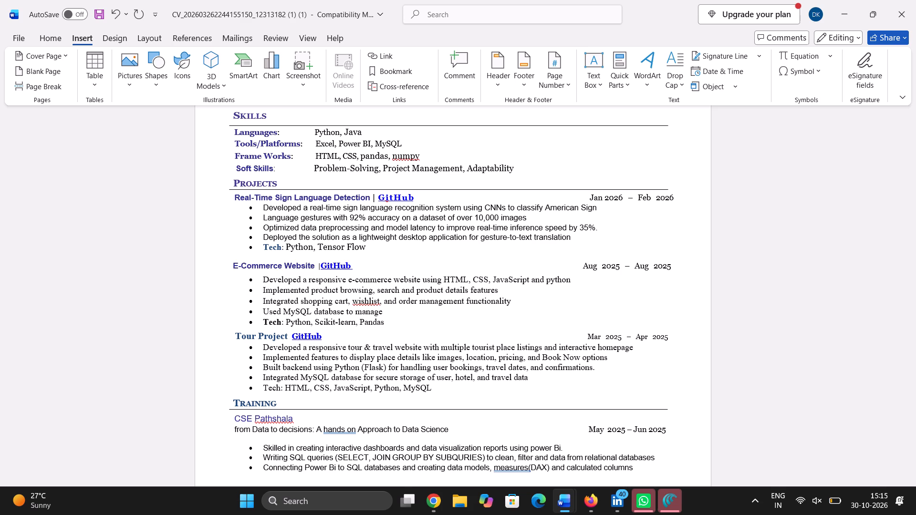
text(product)
key(space)
text(details)
key(space)
text(user)
key(space)
text(information)
key(space)
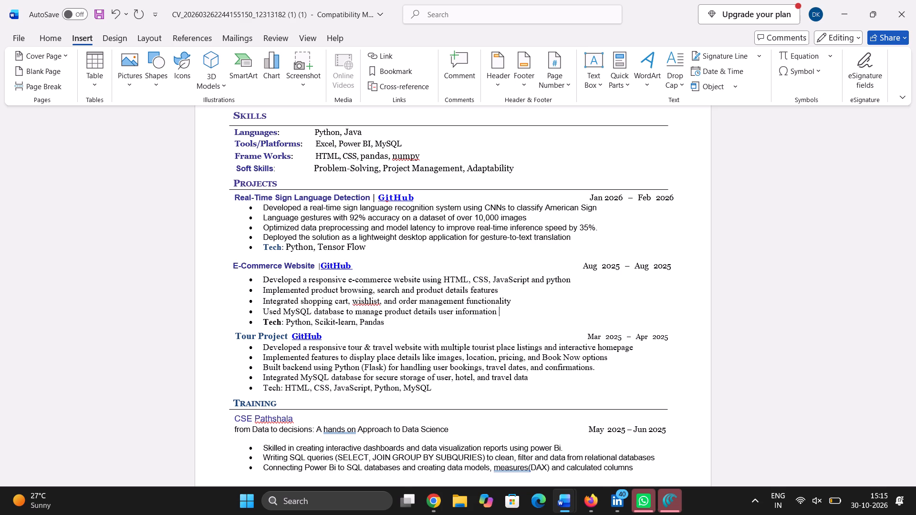
text(and orders)
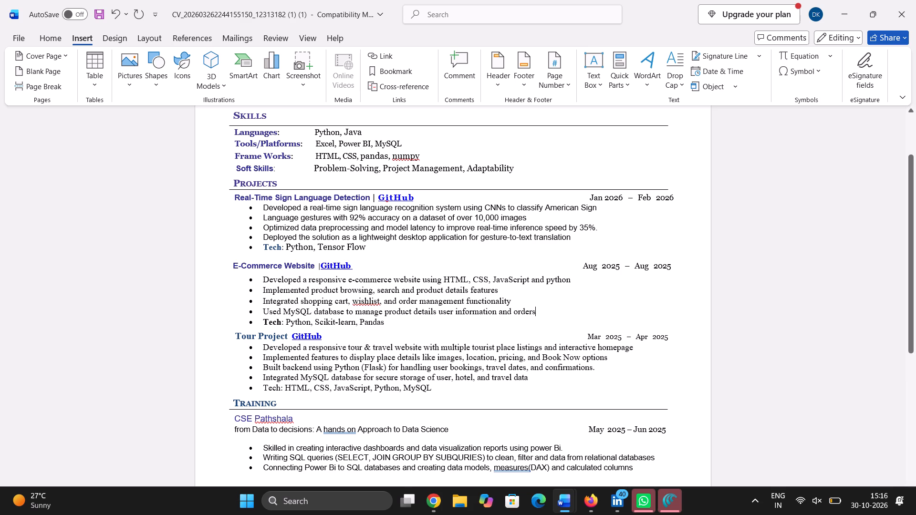
Delete the entire Tour Project entry, including its heading, dates and all bullets, from the Projects section.
drag(439, 387, 222, 340)
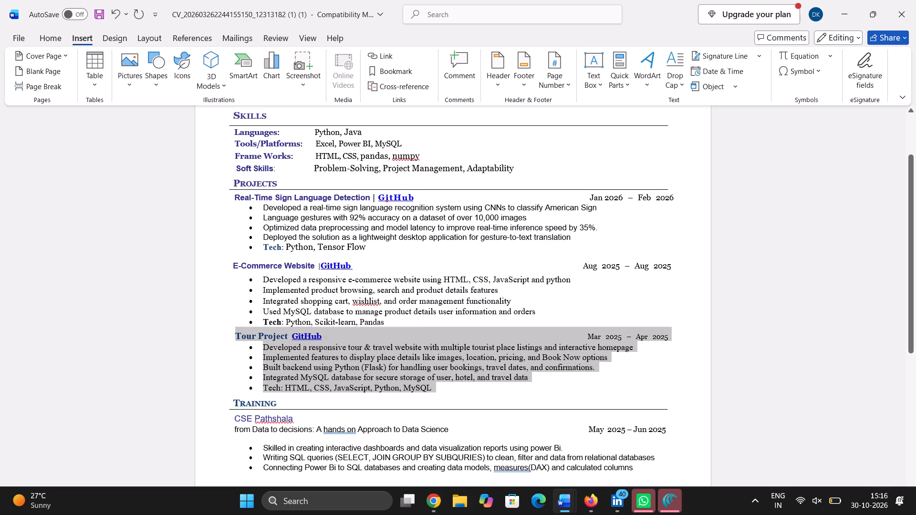
key(BackSpace)
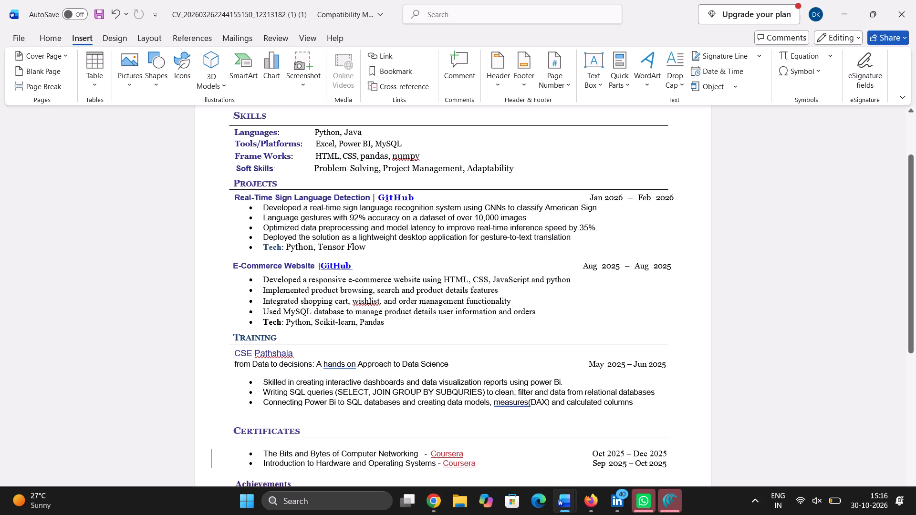
drag(354, 268, 331, 264)
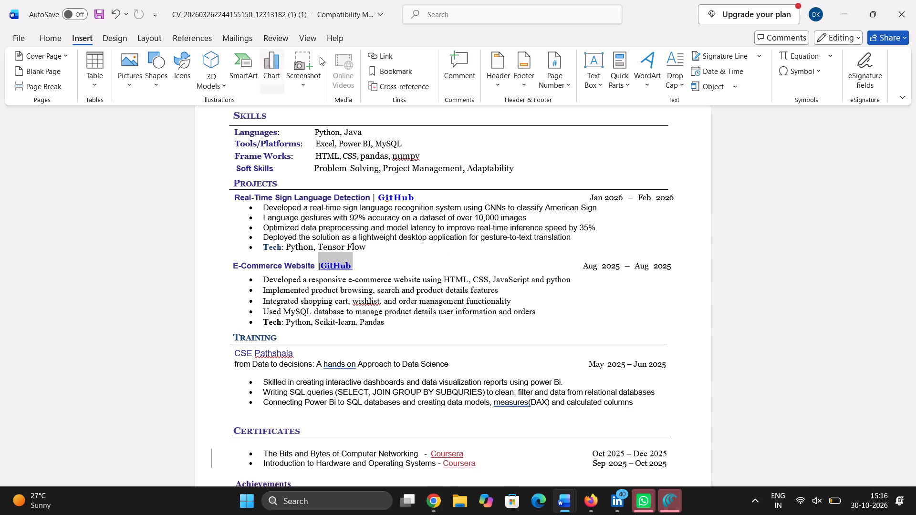
click(379, 54)
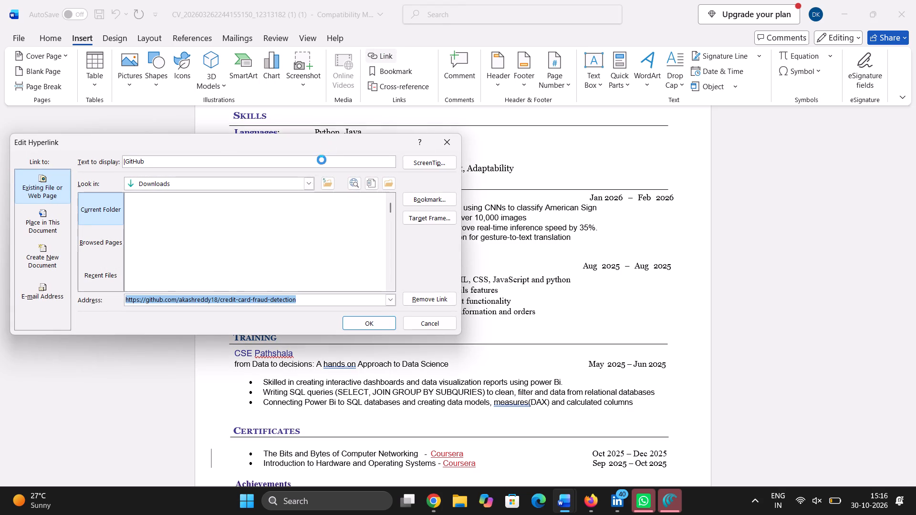
click(306, 301)
key(BackSpace)
key(BackSpace)
key(BackSpace)
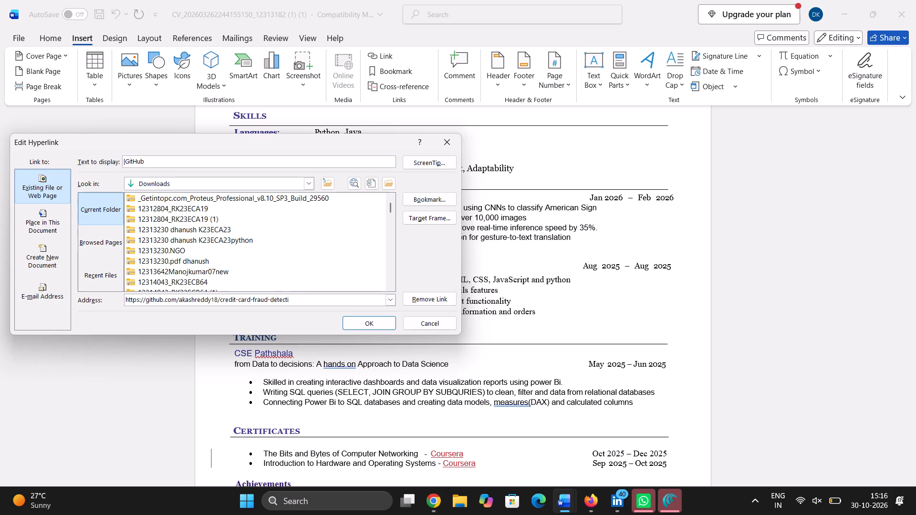
key(BackSpace)
key(BackSpace)
key(BackSpace)
key(BackSpace)
key(BackSpace)
key(BackSpace)
key(BackSpace)
key(BackSpace)
key(BackSpace)
key(BackSpace)
key(BackSpace)
key(BackSpace)
key(BackSpace)
key(BackSpace)
key(BackSpace)
key(BackSpace)
key(BackSpace)
key(BackSpace)
key(BackSpace)
key(BackSpace)
key(BackSpace)
key(BackSpace)
key(BackSpace)
key(BackSpace)
key(BackSpace)
key(BackSpace)
click(379, 328)
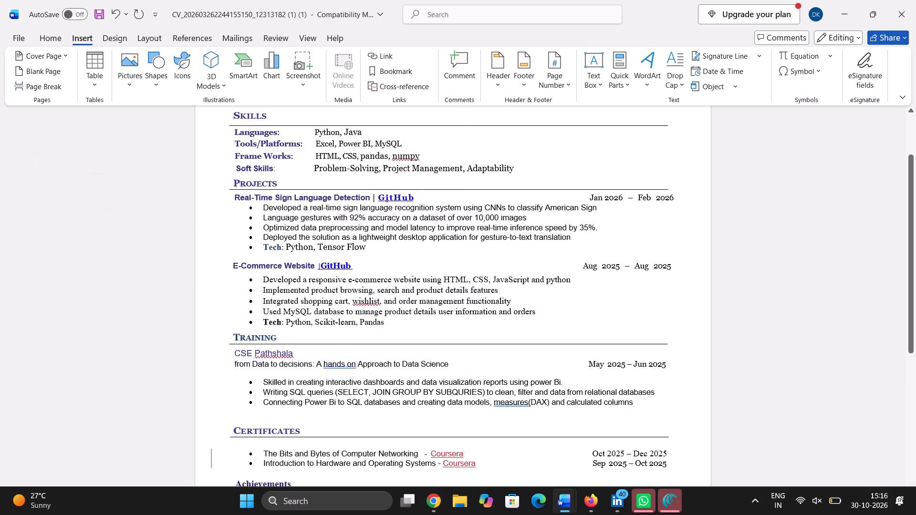
drag(415, 196, 380, 196)
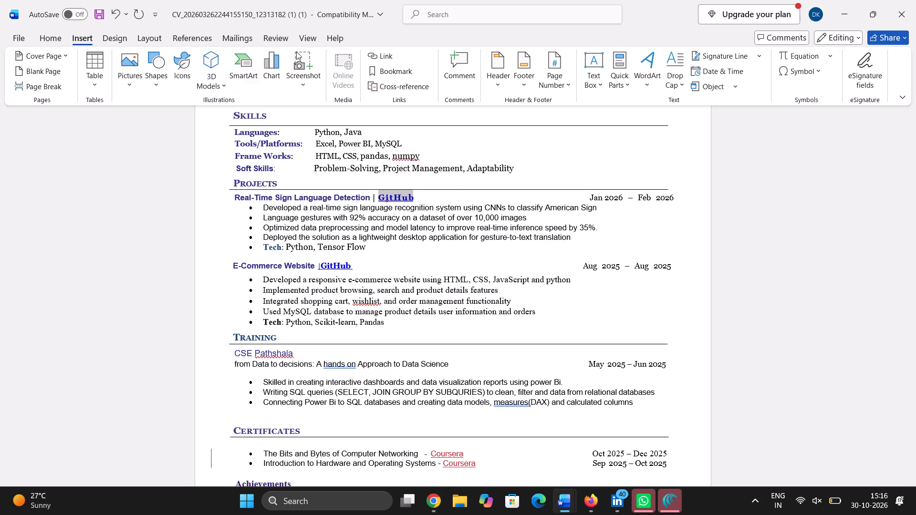
click(377, 57)
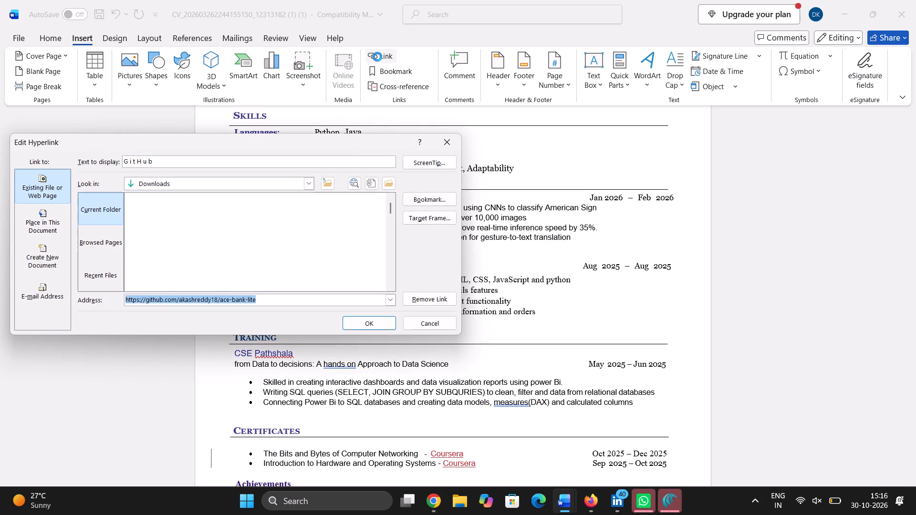
click(296, 299)
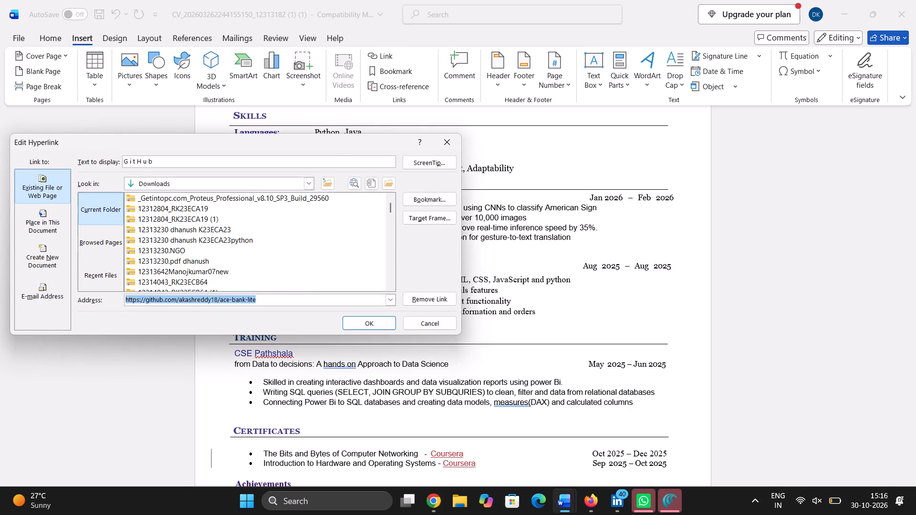
key(BackSpace)
key(BackSpace)
key(BackSpace)
key(BackSpace)
key(BackSpace)
key(BackSpace)
key(BackSpace)
key(BackSpace)
key(BackSpace)
key(BackSpace)
key(BackSpace)
key(BackSpace)
key(BackSpace)
key(BackSpace)
key(BackSpace)
key(BackSpace)
key(BackSpace)
key(BackSpace)
key(BackSpace)
key(BackSpace)
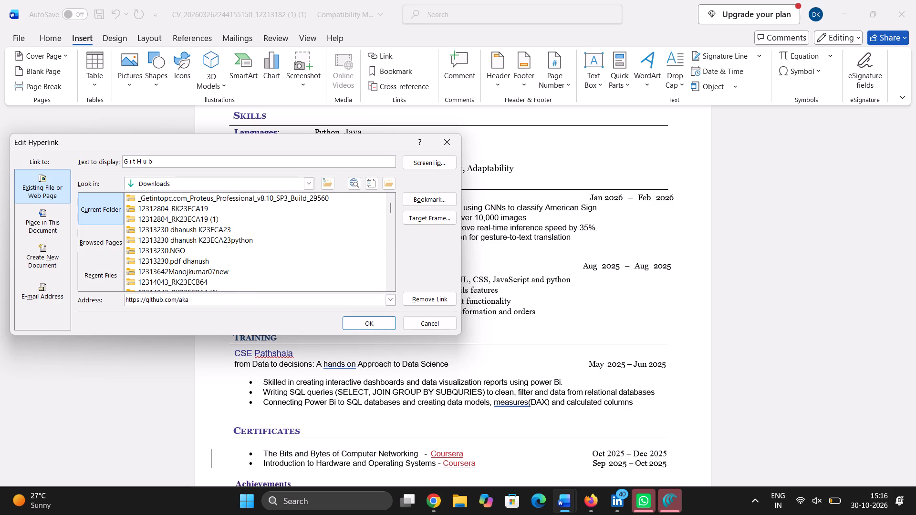
text(vb)
click(348, 327)
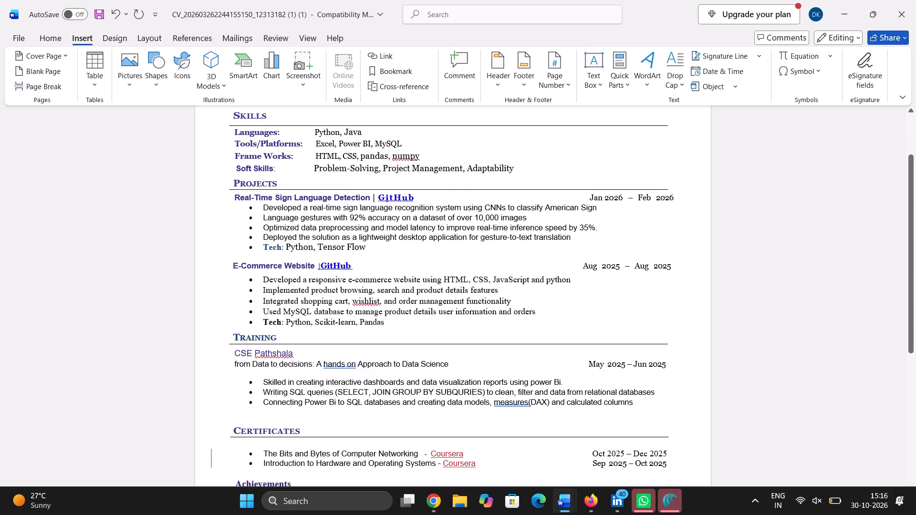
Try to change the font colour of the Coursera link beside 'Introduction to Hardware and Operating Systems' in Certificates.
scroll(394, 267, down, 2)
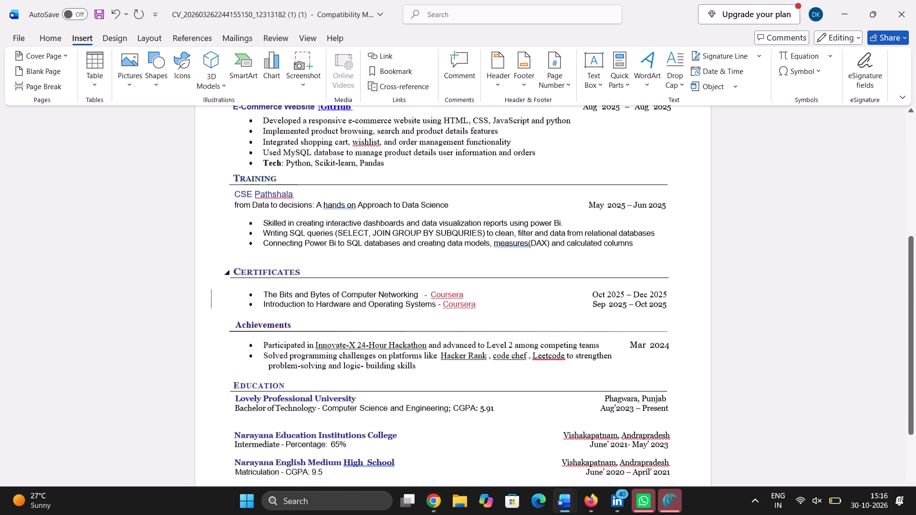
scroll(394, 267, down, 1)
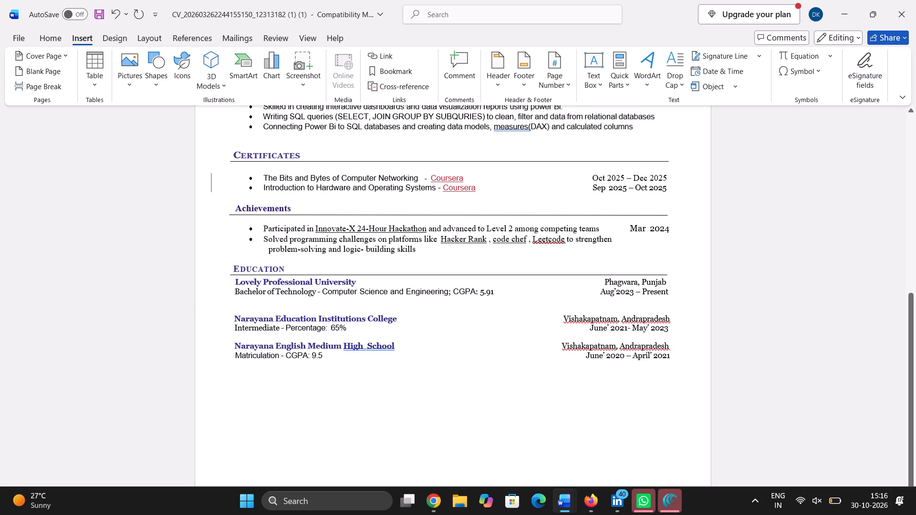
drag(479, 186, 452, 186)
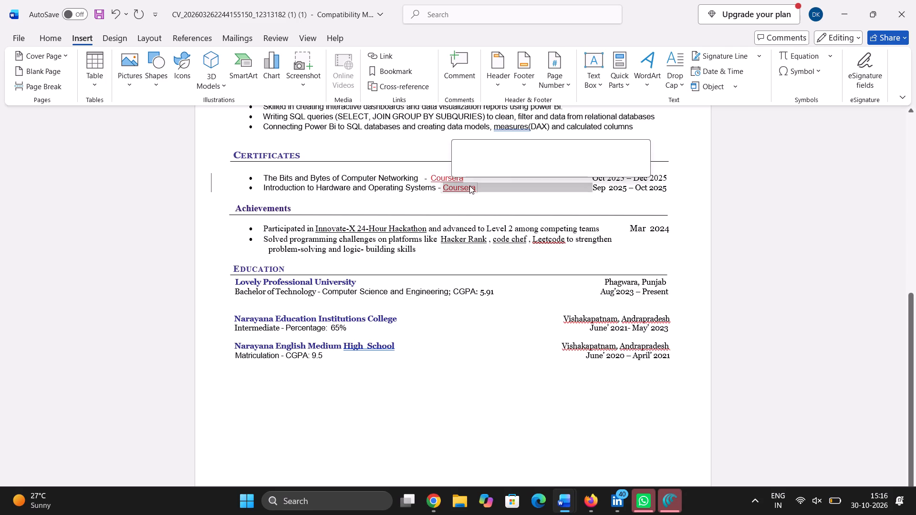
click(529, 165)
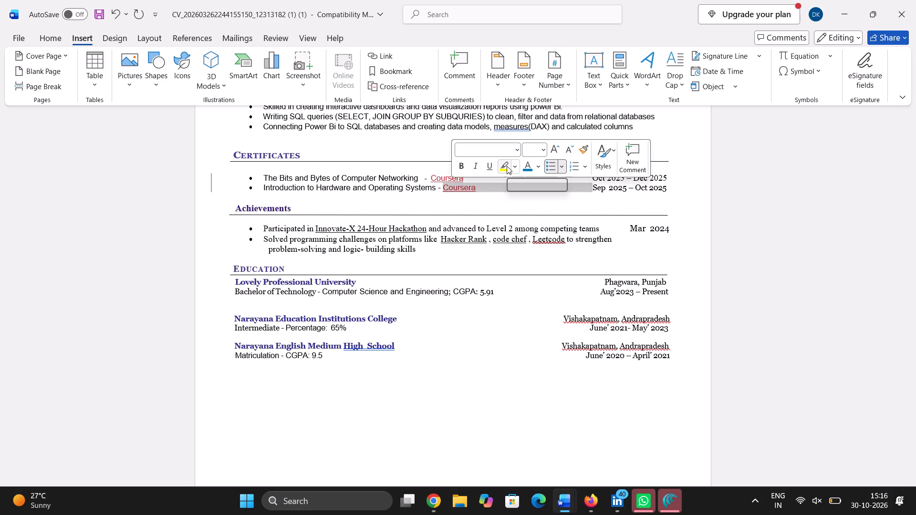
Insert spaces before 'Sep 2025 – Oct 2025' in the second certificate line to align it with the date above.
click(491, 190)
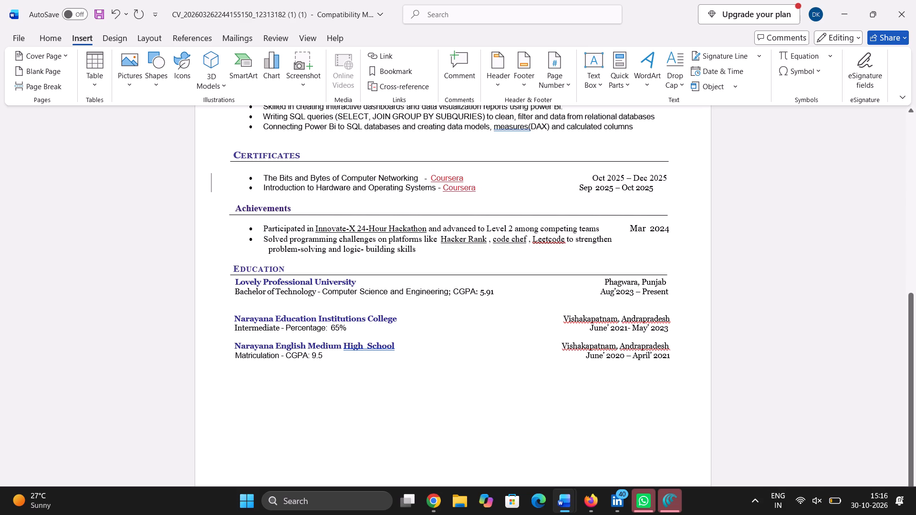
key(space)
key(space)
key(space)
key(space)
key(space)
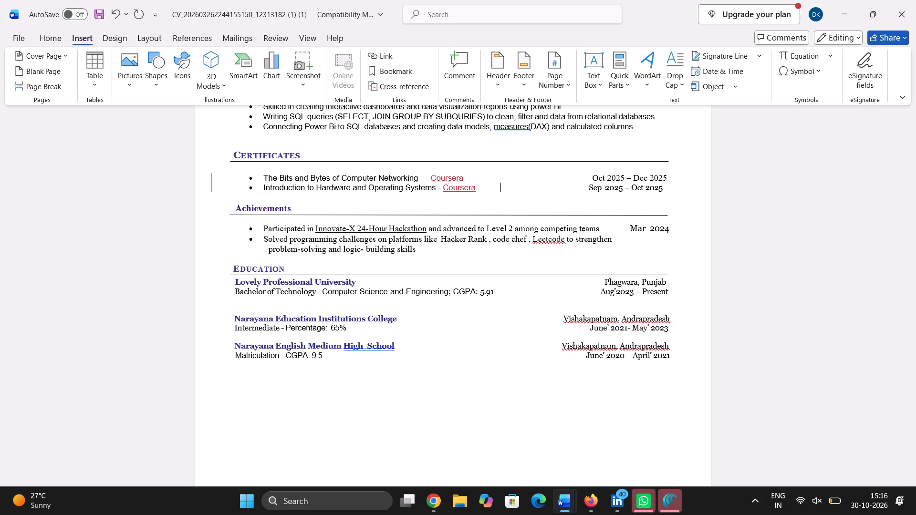
key(space)
key(space)
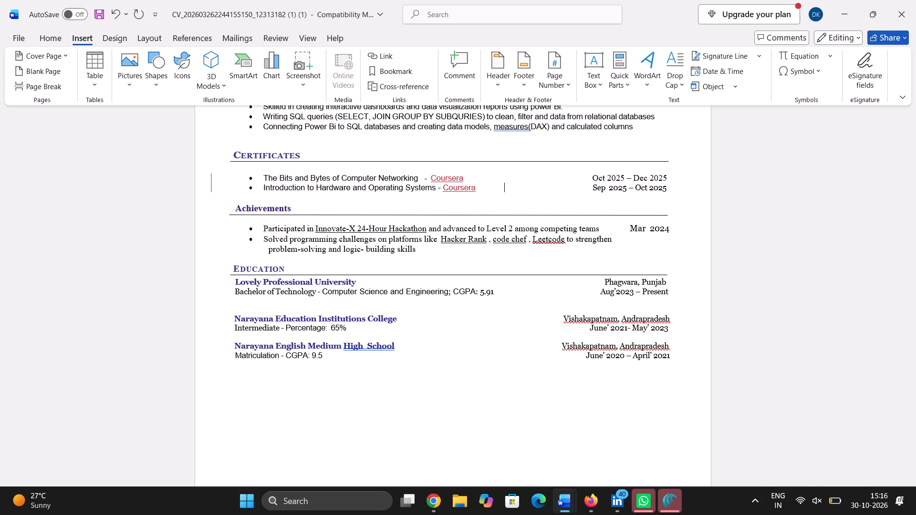
Apply a light blue font colour to the Coursera link beside 'Introduction to Hardware and Operating Systems'.
drag(476, 186, 444, 185)
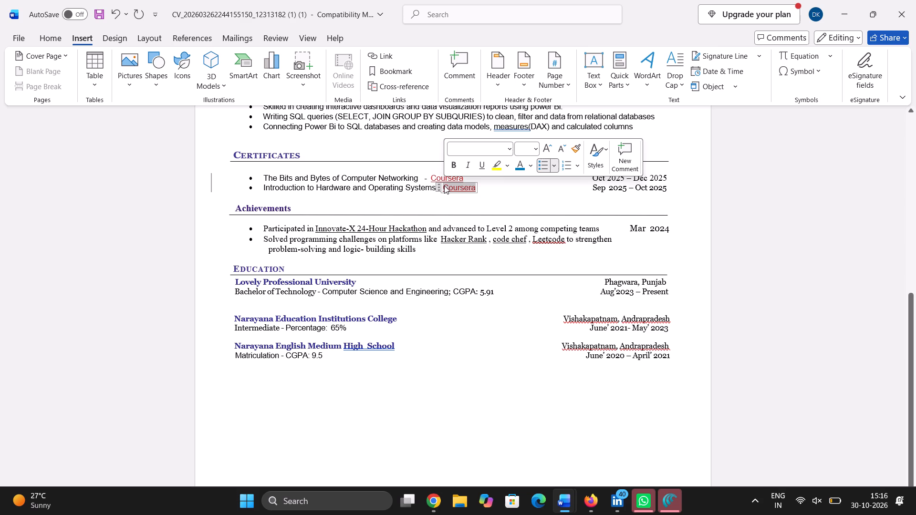
click(527, 163)
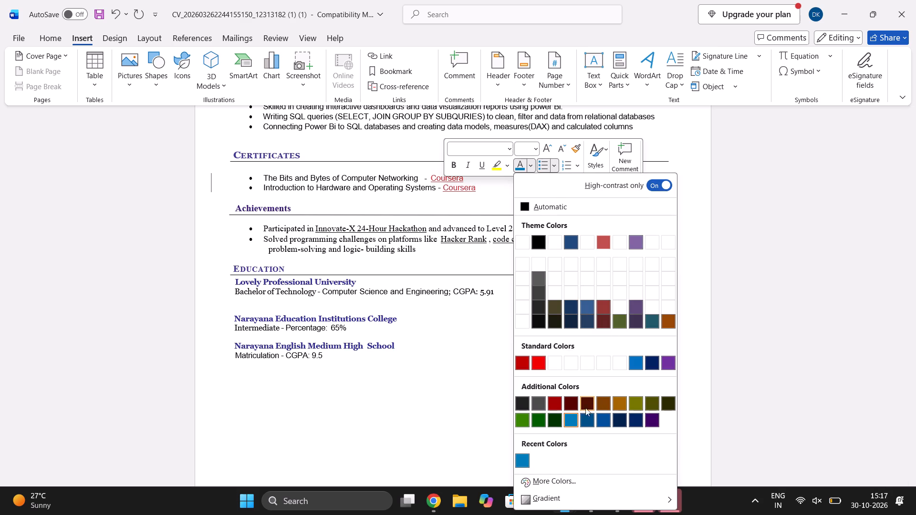
click(572, 418)
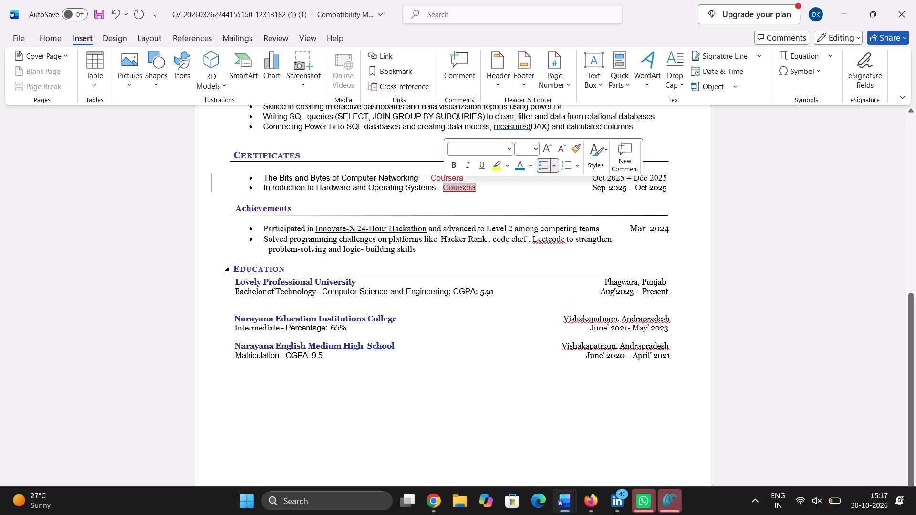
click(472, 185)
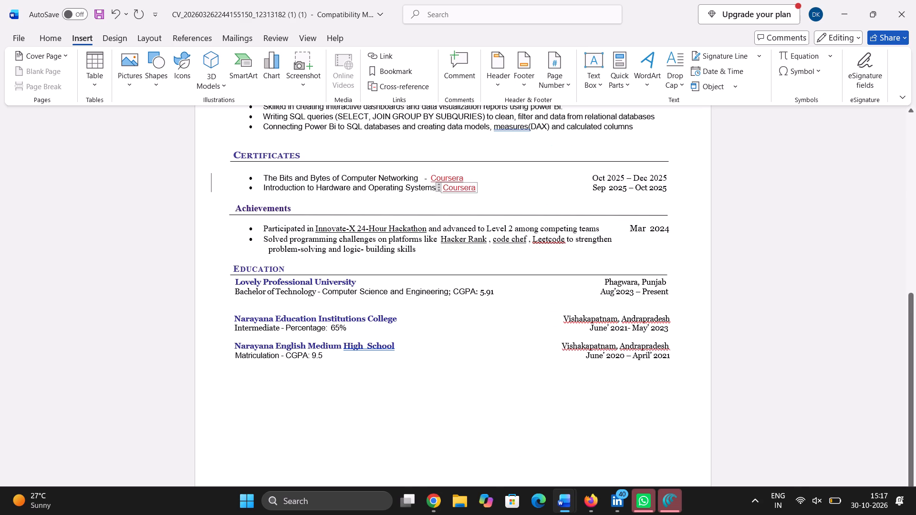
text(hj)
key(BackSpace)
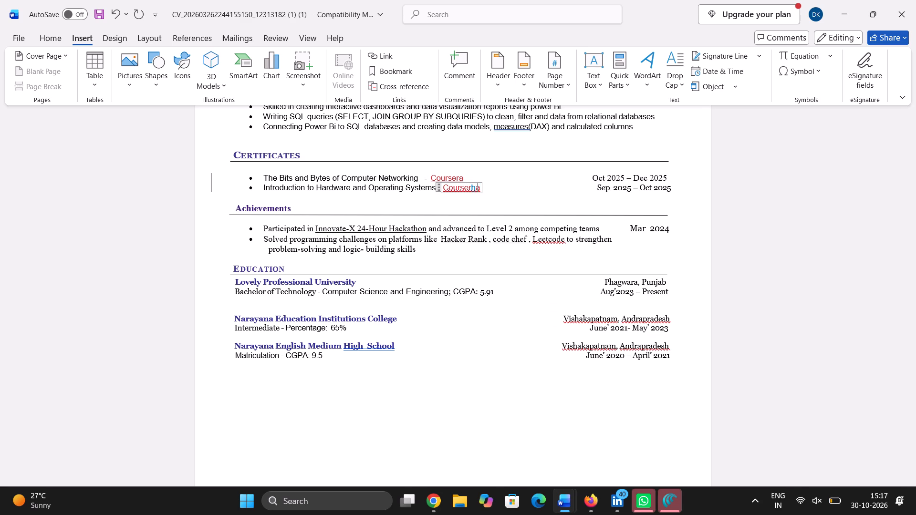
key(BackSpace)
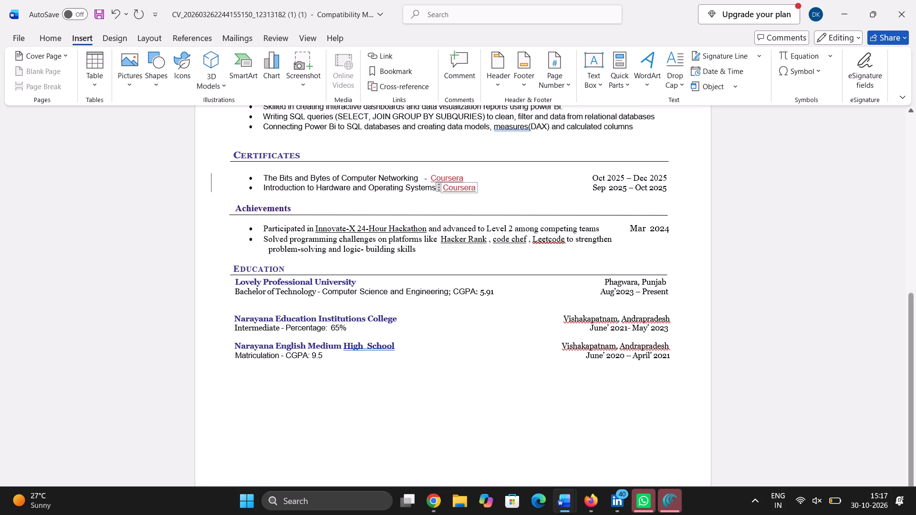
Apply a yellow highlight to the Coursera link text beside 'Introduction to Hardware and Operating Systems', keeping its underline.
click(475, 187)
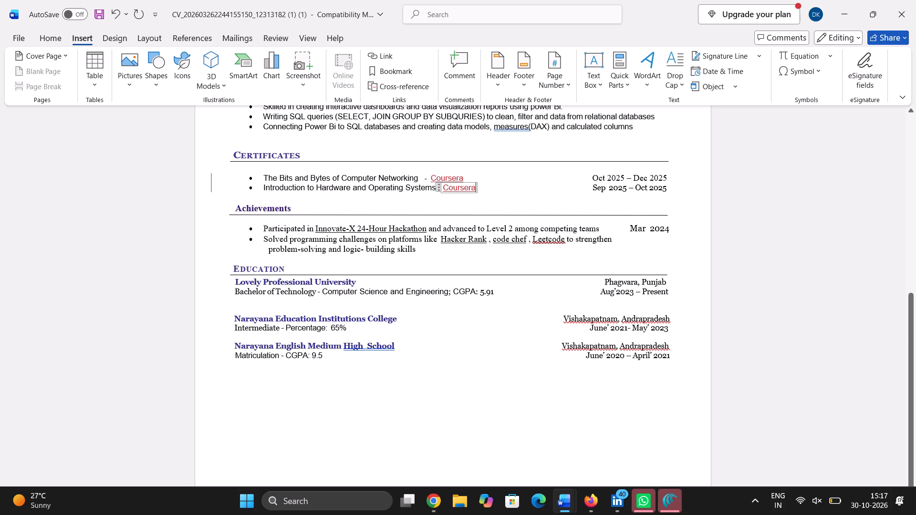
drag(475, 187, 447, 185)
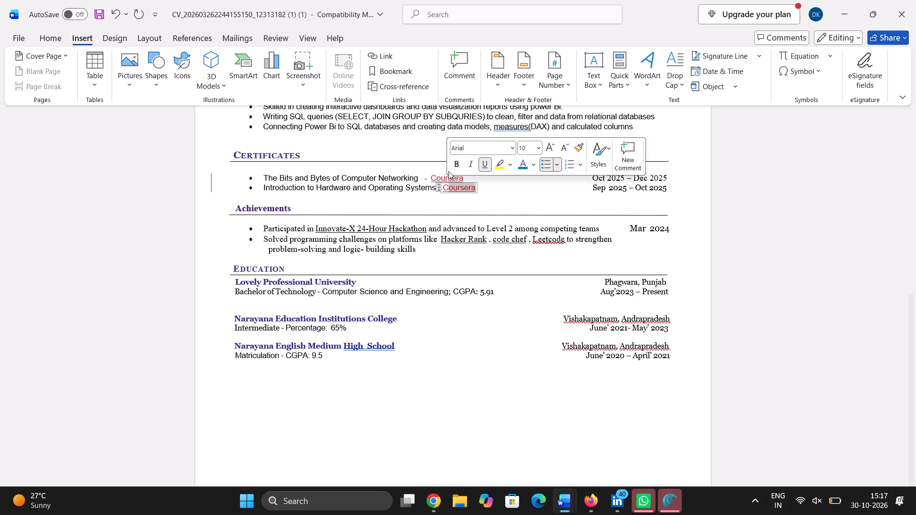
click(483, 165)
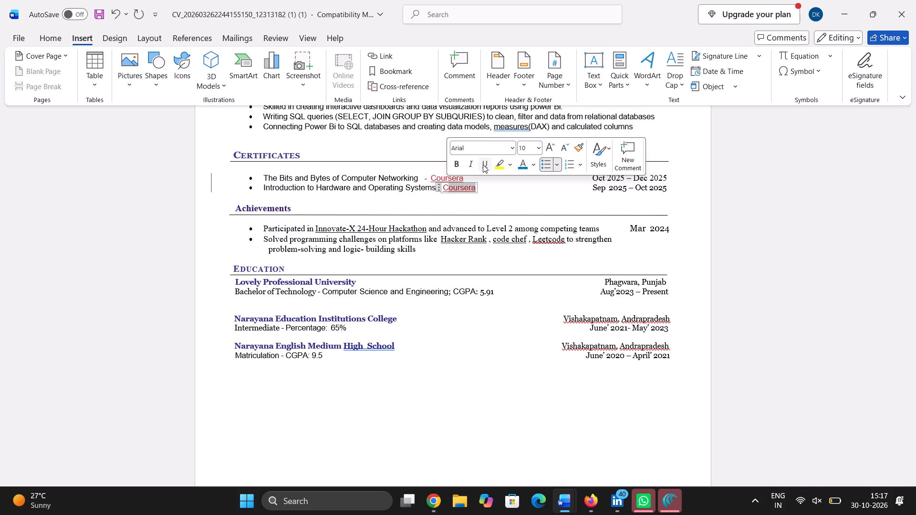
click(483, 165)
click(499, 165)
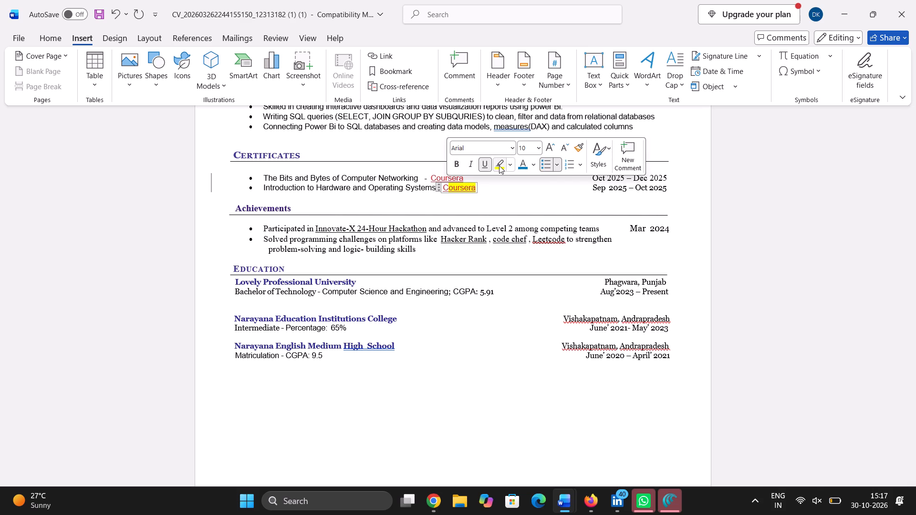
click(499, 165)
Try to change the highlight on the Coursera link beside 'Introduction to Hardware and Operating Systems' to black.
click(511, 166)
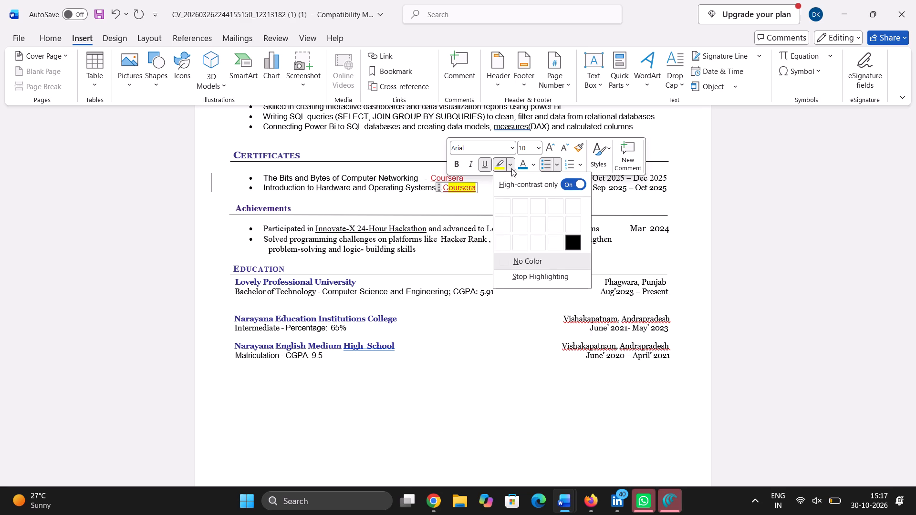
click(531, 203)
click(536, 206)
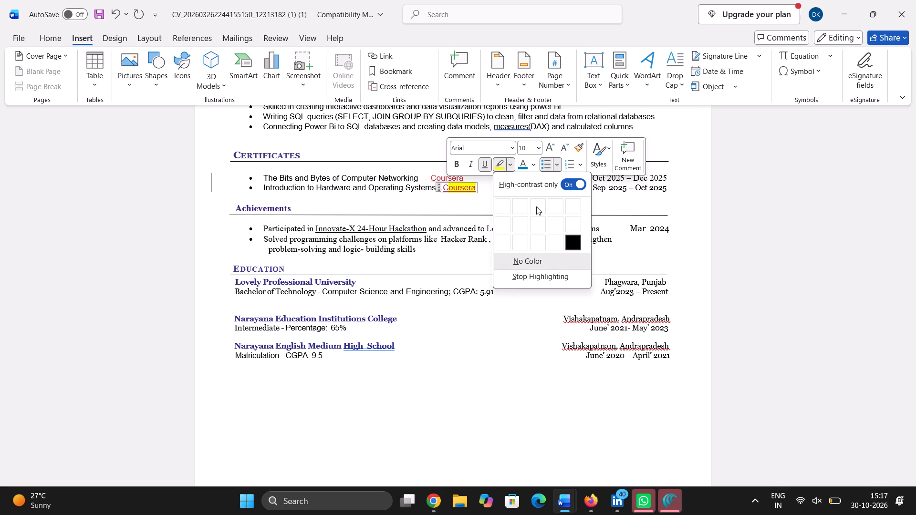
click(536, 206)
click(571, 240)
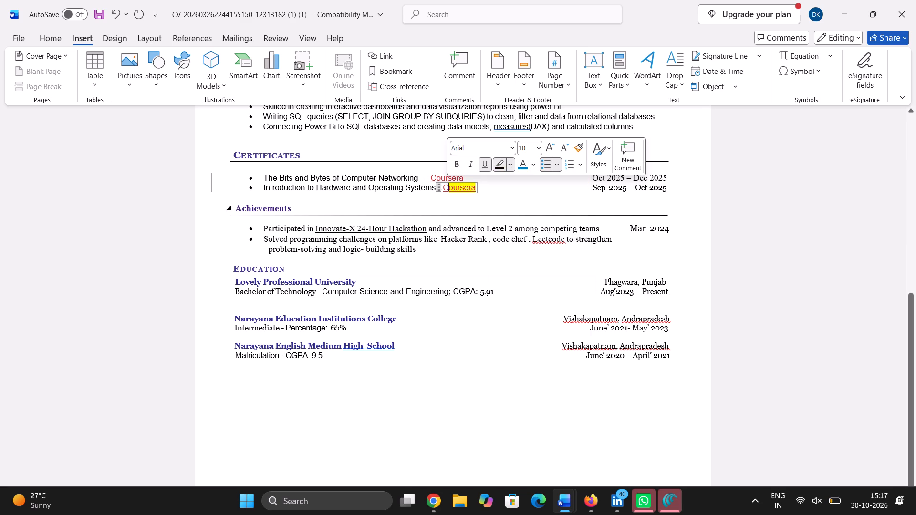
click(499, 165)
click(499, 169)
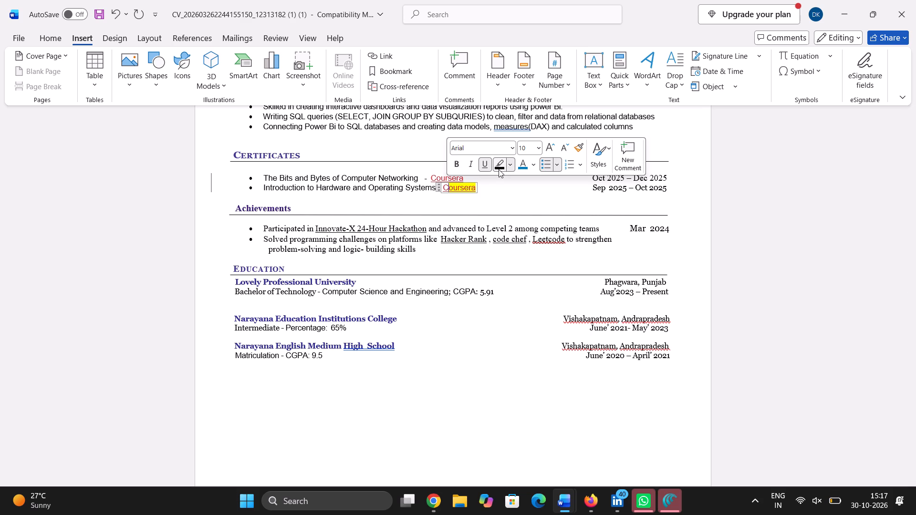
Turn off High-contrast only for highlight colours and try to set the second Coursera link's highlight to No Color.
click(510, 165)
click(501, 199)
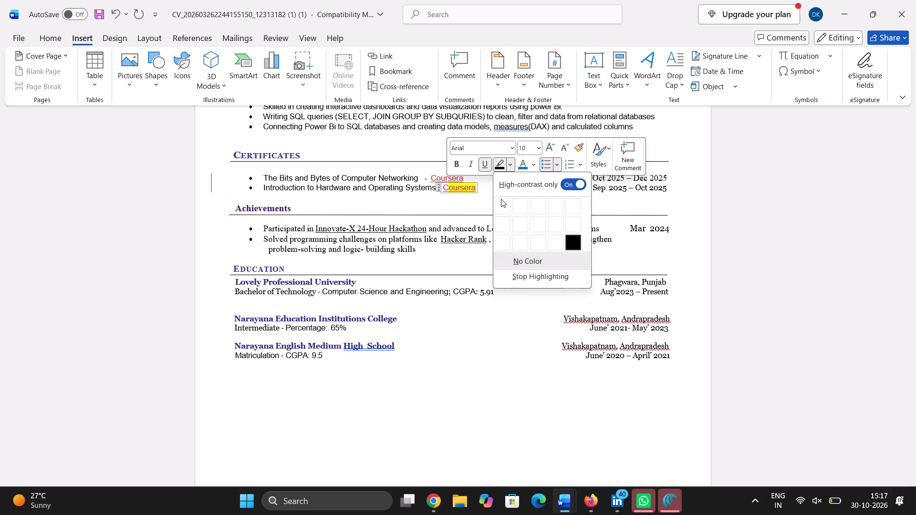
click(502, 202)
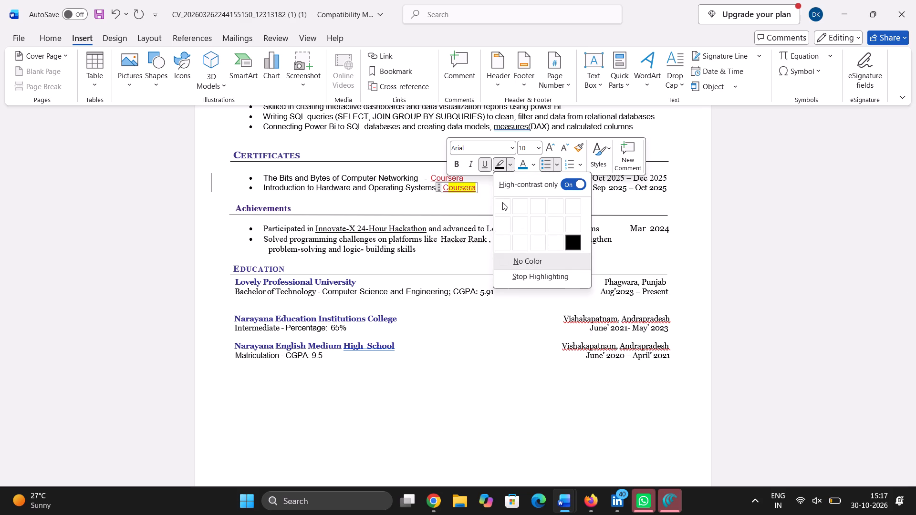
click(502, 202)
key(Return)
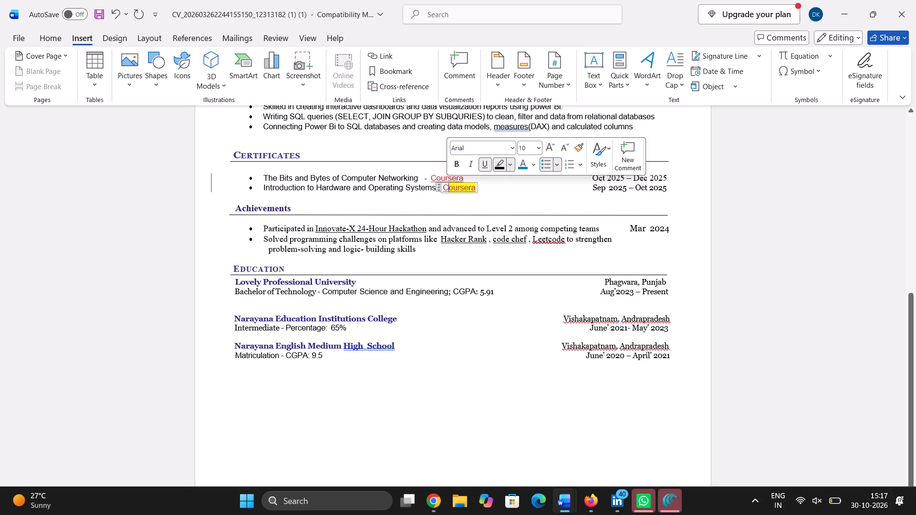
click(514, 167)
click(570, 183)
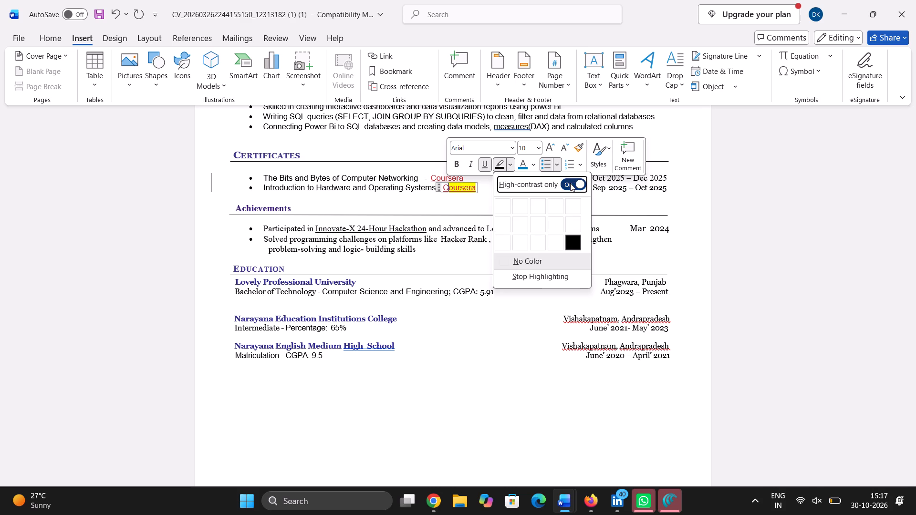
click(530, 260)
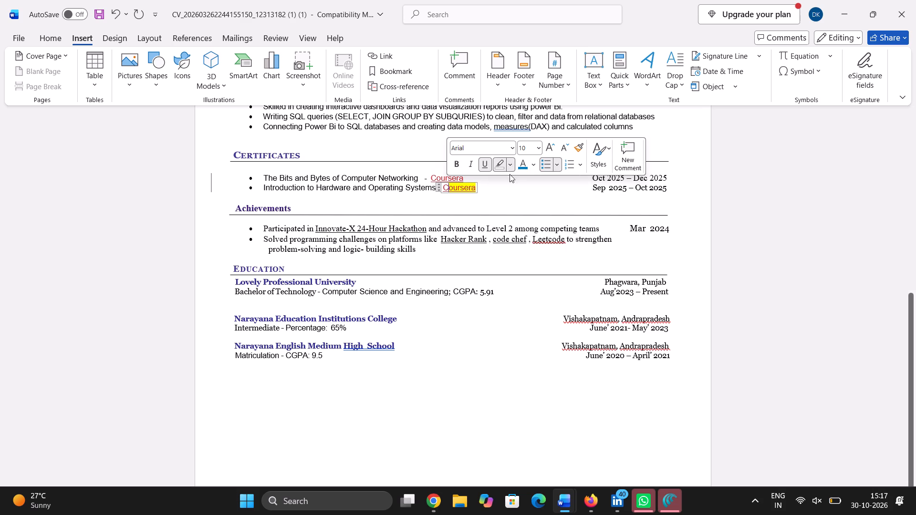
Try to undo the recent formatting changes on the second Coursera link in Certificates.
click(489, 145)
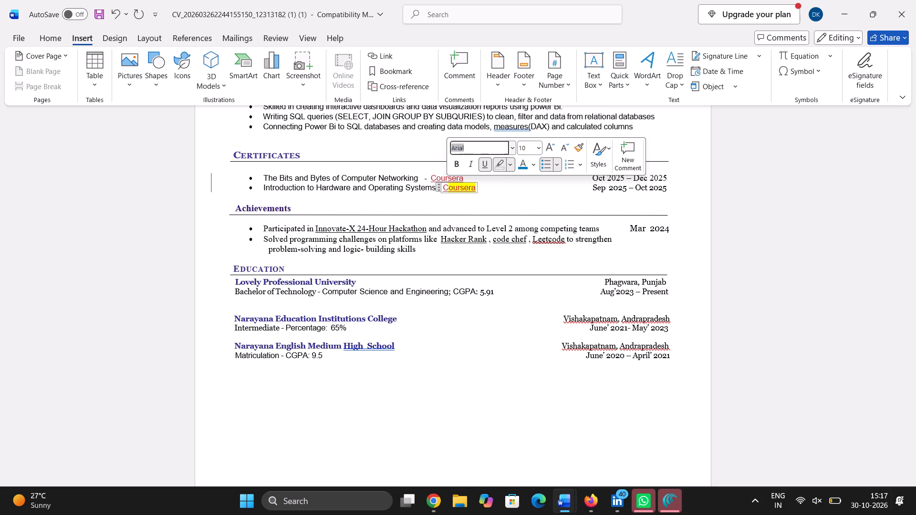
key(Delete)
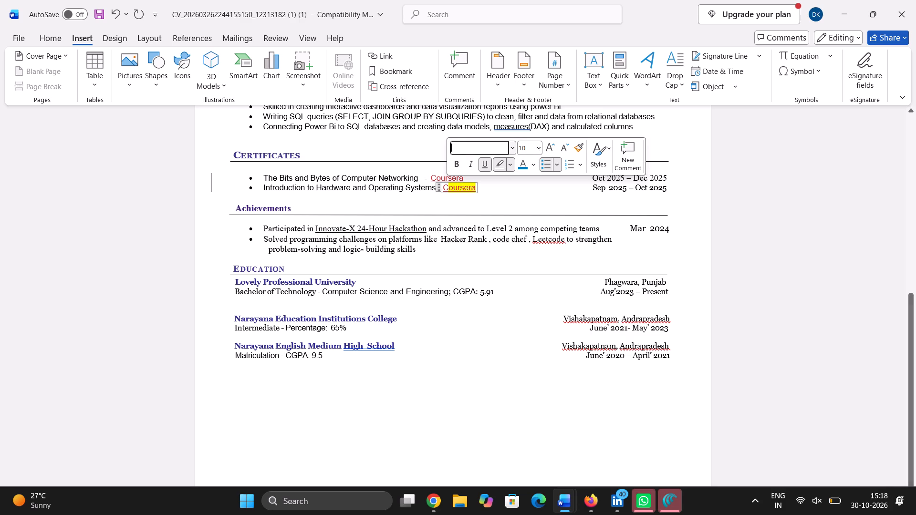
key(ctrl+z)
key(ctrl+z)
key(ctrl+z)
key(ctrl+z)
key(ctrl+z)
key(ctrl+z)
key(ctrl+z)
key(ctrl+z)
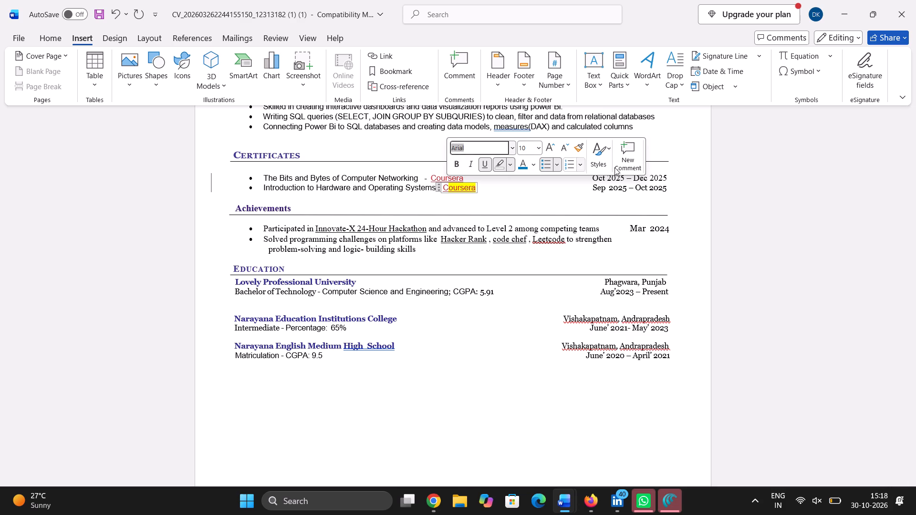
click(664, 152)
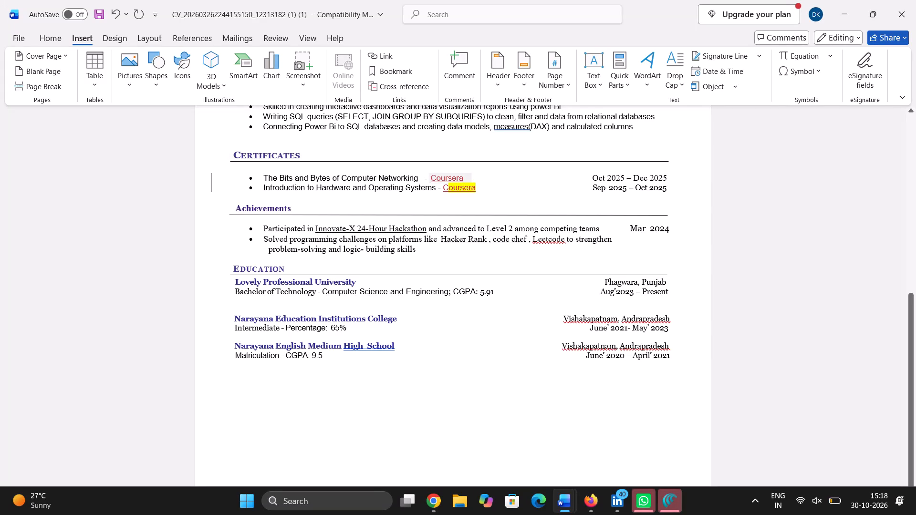
Insert a hyperlink displayed as 'Coursera' with address 'vbunikmjhg' after the highlighted Coursera text in the second certificate line.
click(468, 176)
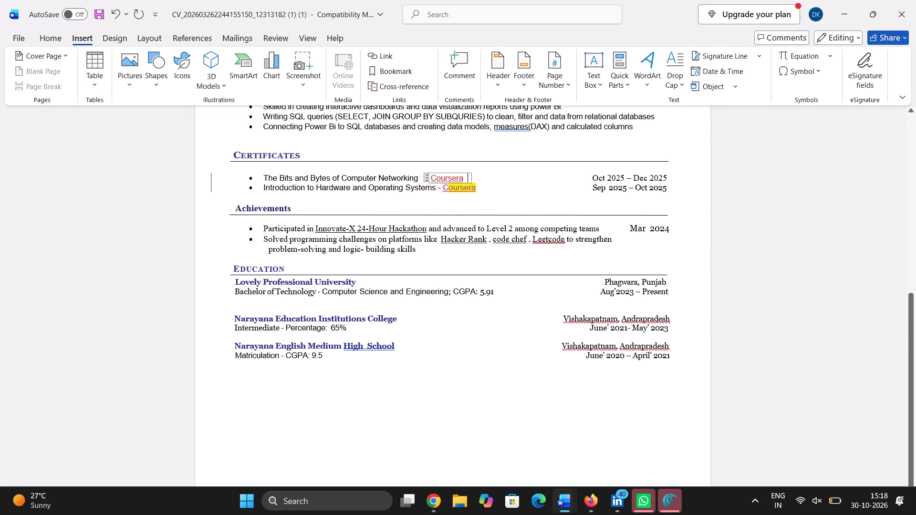
click(474, 186)
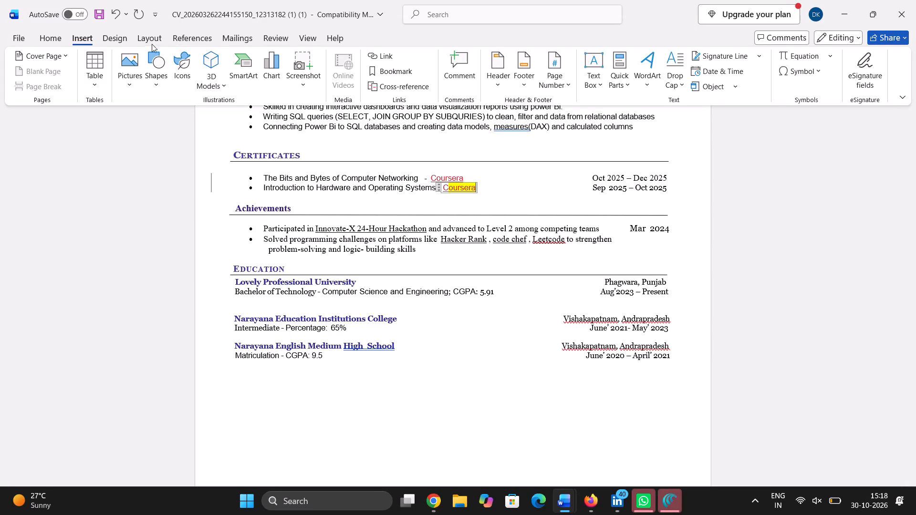
click(388, 58)
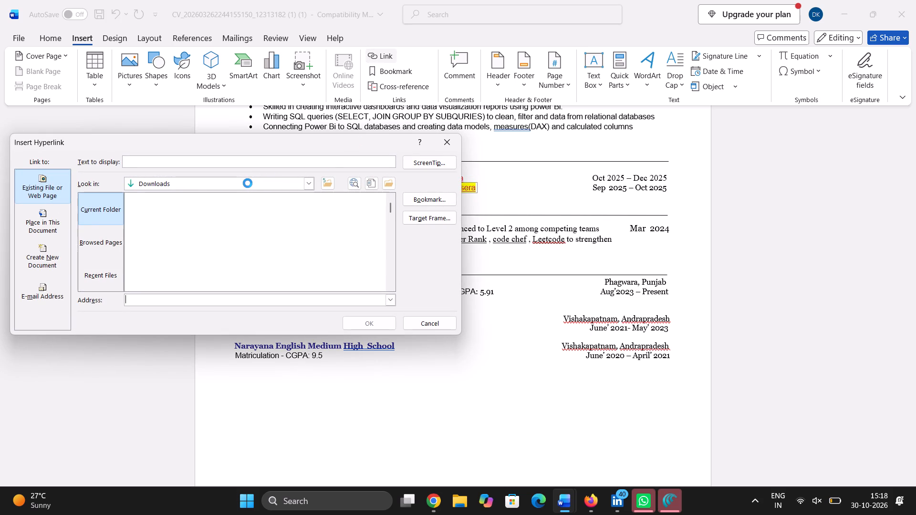
click(212, 160)
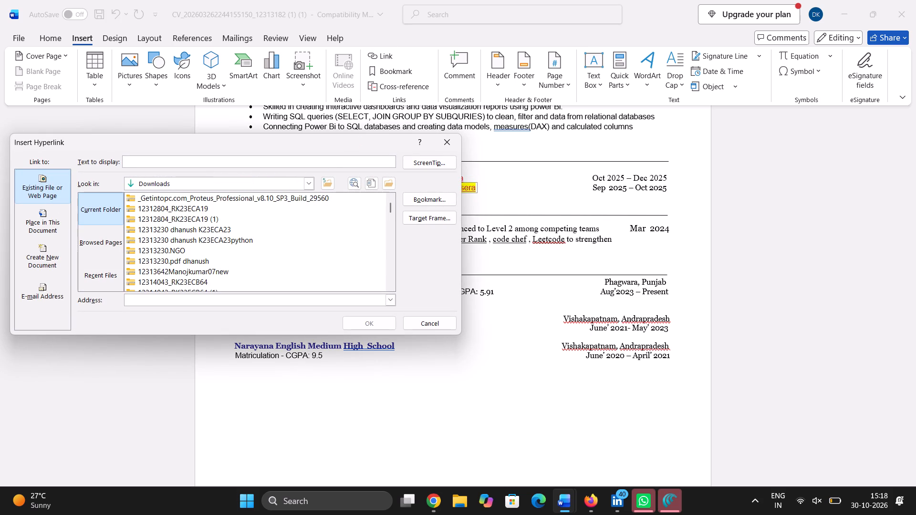
key(shift+c)
text(our)
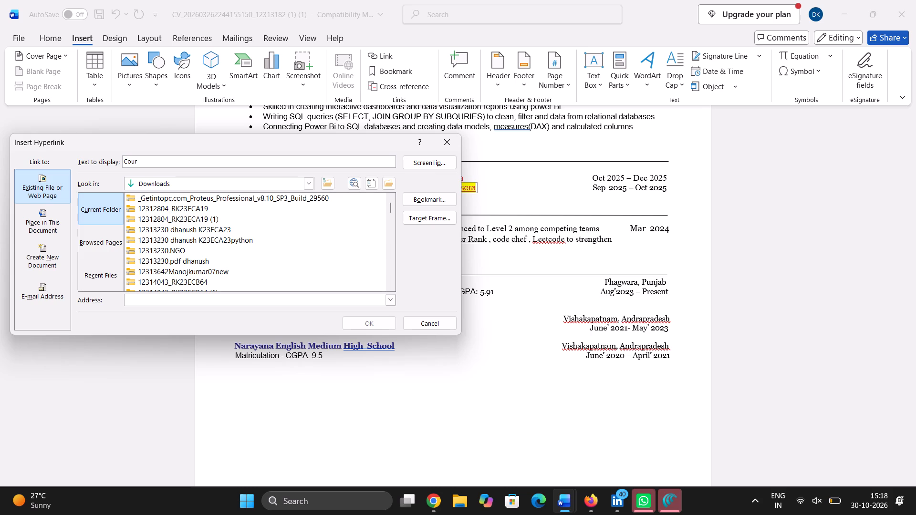
key(e)
key(BackSpace)
text(se)
text(ra)
click(359, 319)
click(331, 303)
text(vbunikmjhg)
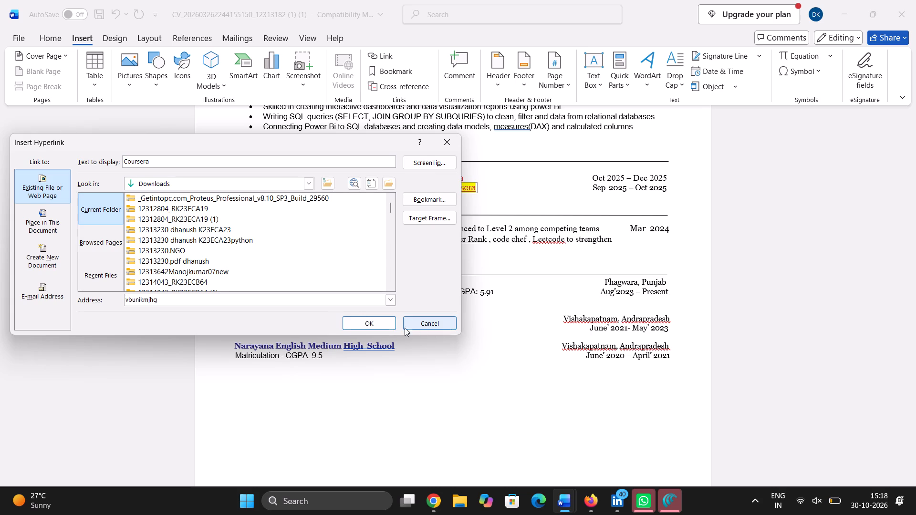
click(380, 323)
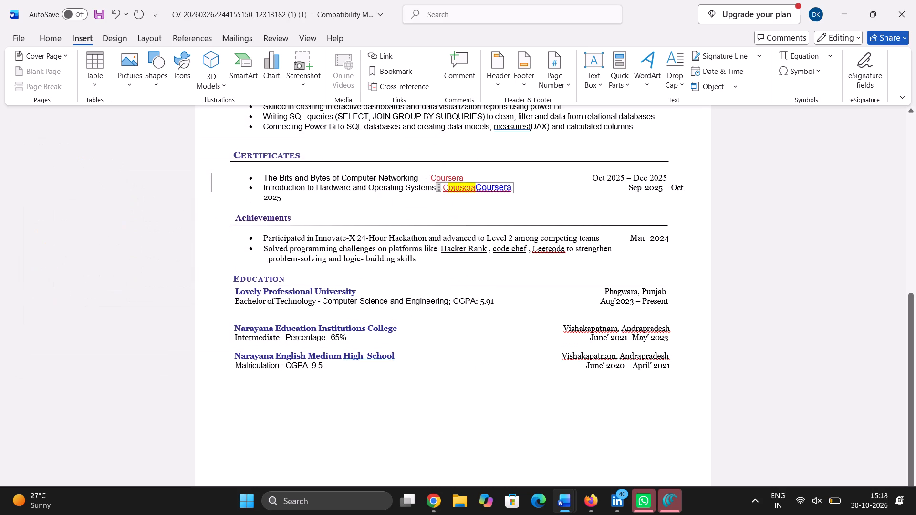
Delete the old yellow-highlighted Coursera text before the new Coursera hyperlink on the second certificate line.
click(474, 191)
key(BackSpace)
key(BackSpace)
key(Right)
key(Right)
key(Right)
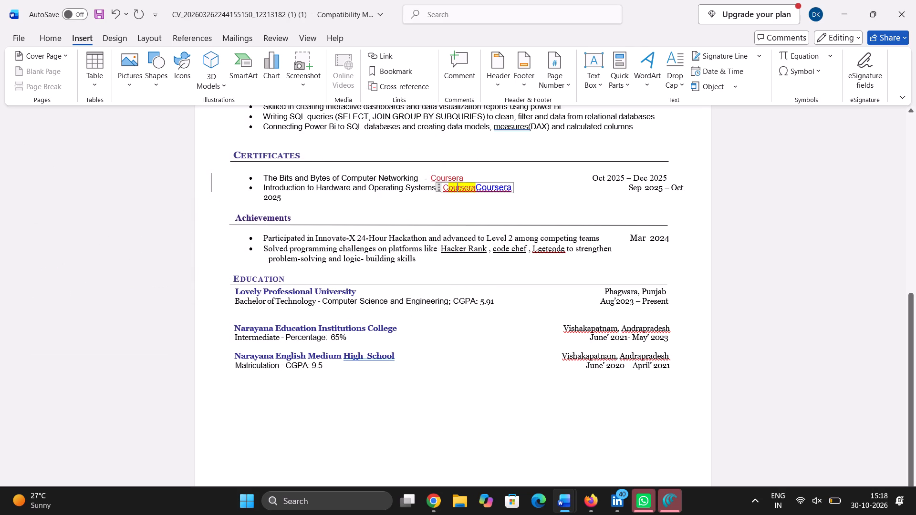
key(Right)
key(BackSpace)
key(BackSpace)
key(BackSpace)
key(Right)
key(Right)
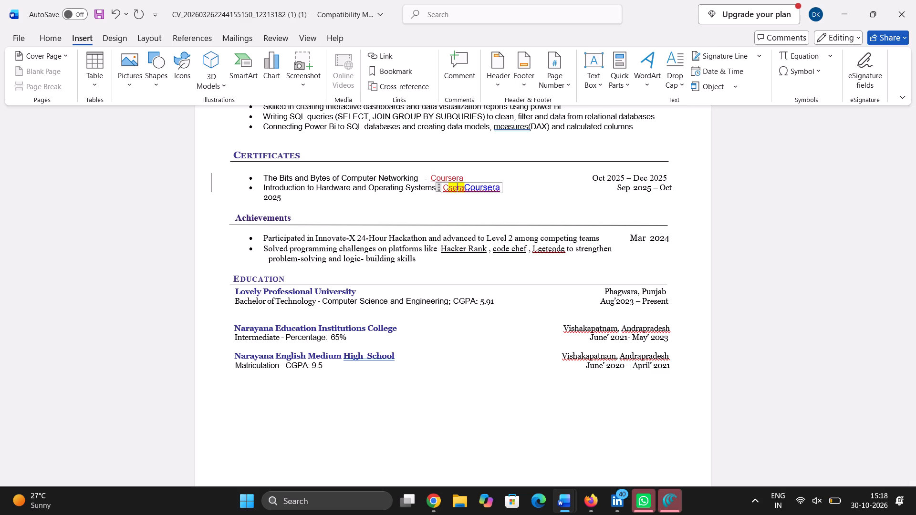
key(Right)
key(BackSpace)
key(BackSpace)
key(BackSpace)
key(Right)
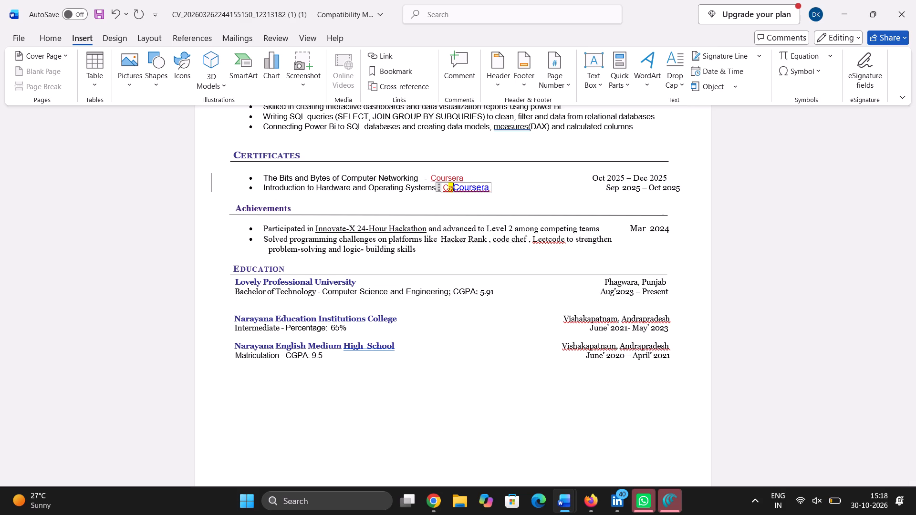
key(BackSpace)
key(BackSpace)
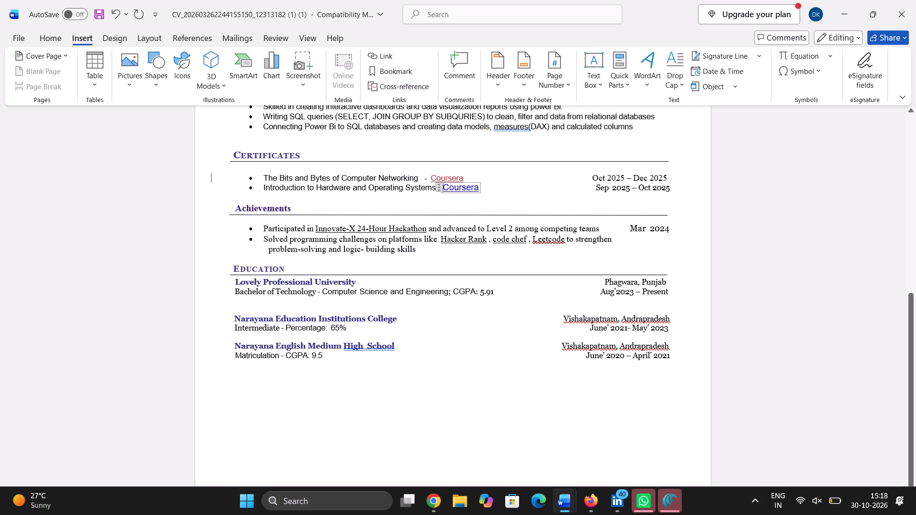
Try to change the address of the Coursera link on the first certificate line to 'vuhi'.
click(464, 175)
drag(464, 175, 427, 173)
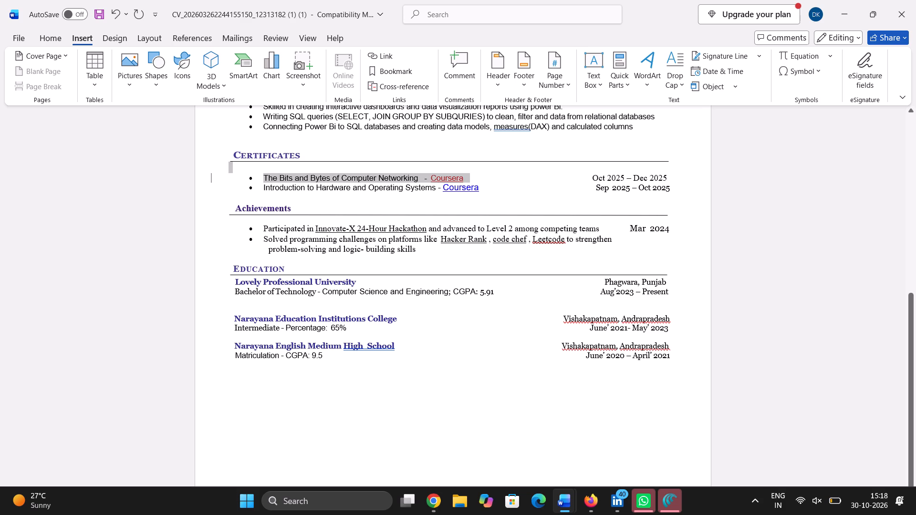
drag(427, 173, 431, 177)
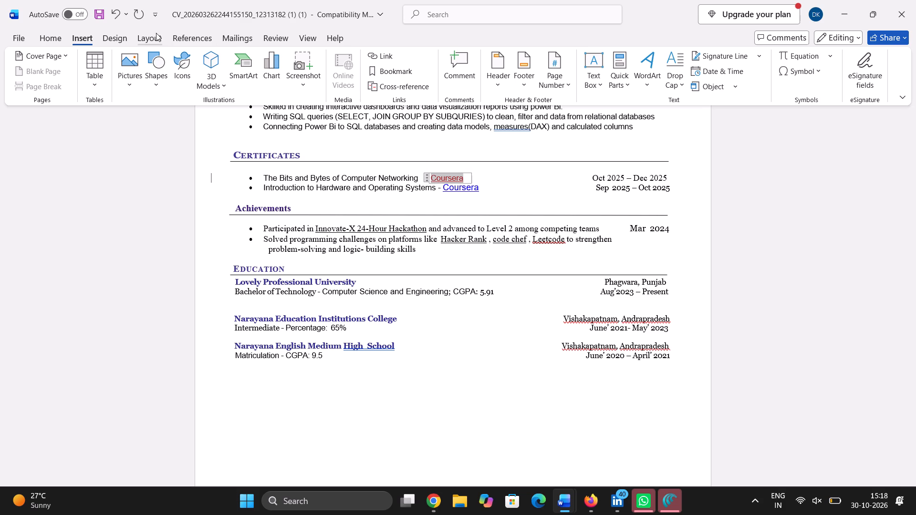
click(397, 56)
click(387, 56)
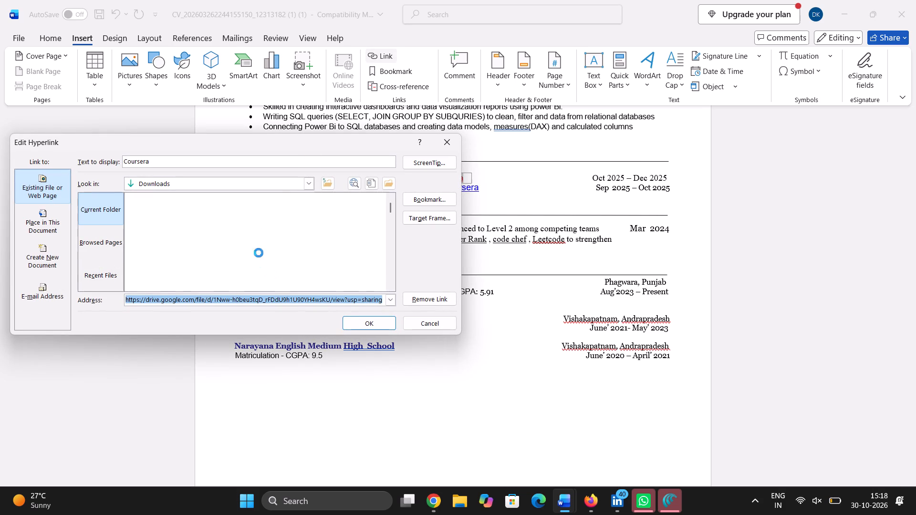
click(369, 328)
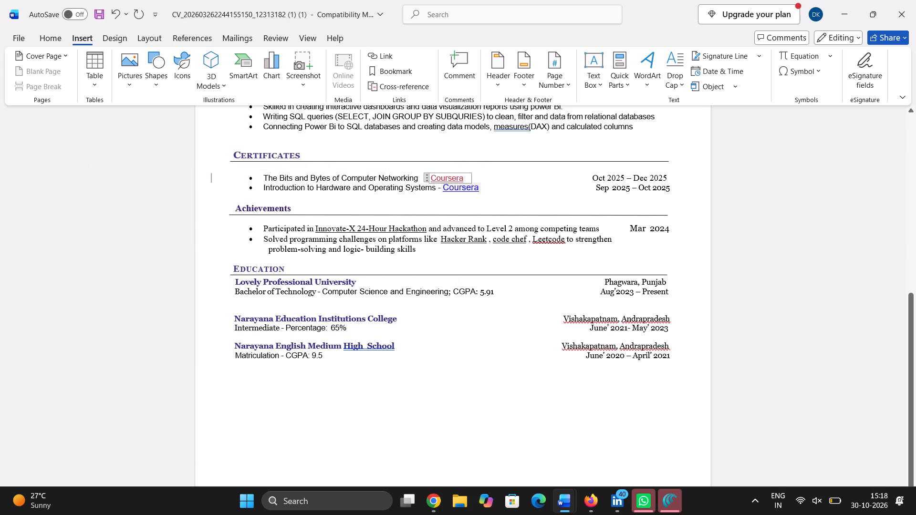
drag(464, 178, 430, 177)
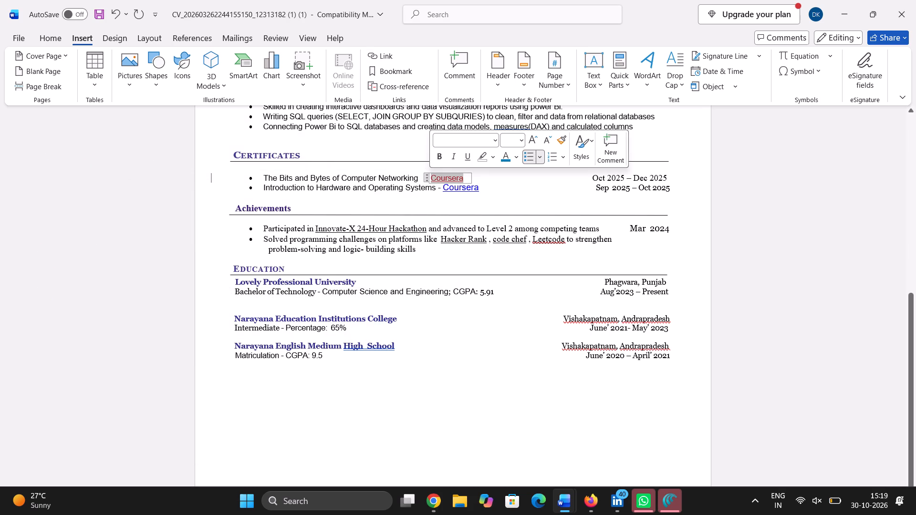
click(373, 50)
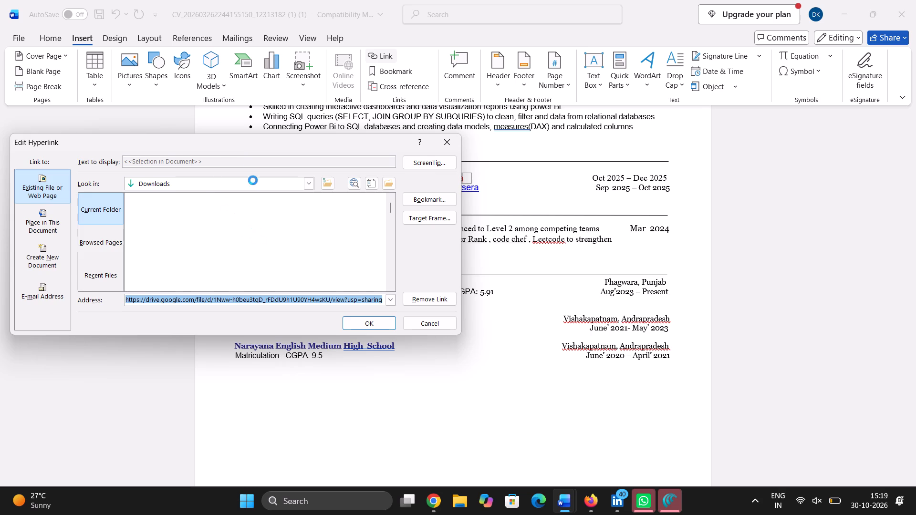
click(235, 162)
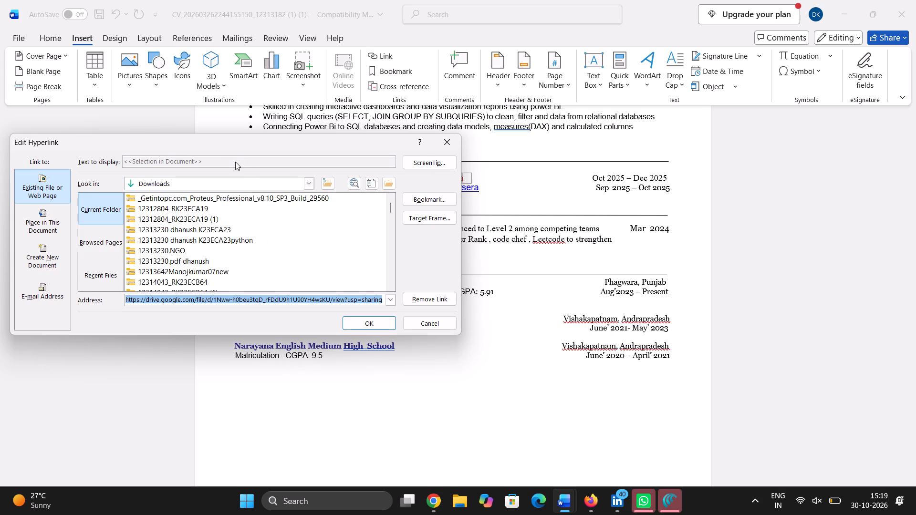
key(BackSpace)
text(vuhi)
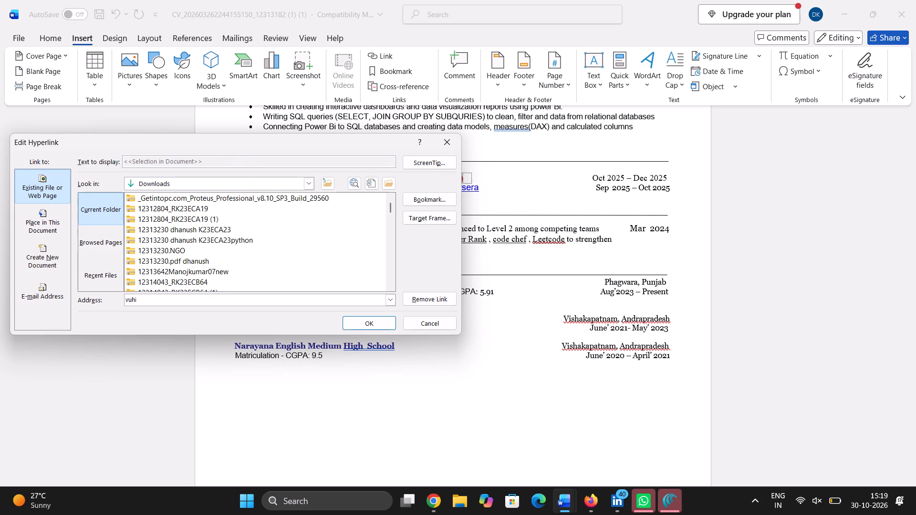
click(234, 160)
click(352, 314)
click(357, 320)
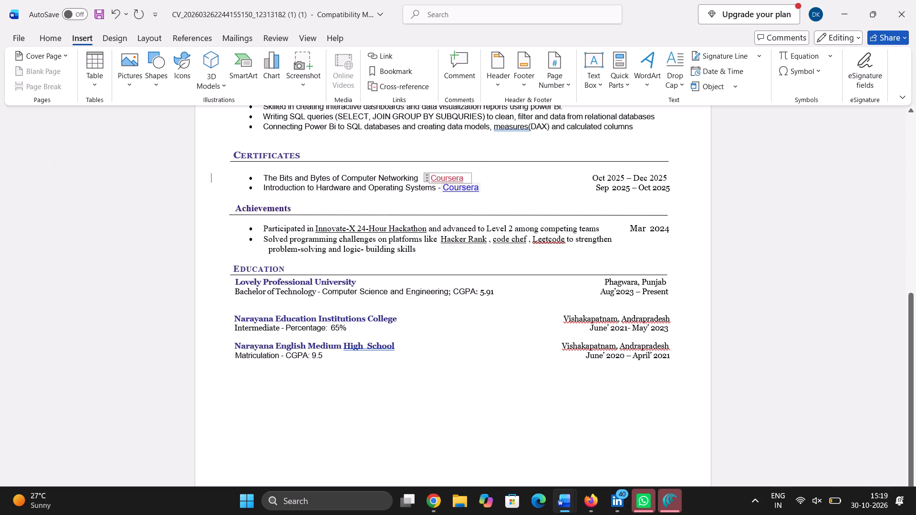
Replace the Coursera link after 'The Bits and Bytes of Computer Networking' with the text 'Coursea'.
key(BackSpace)
key(BackSpace)
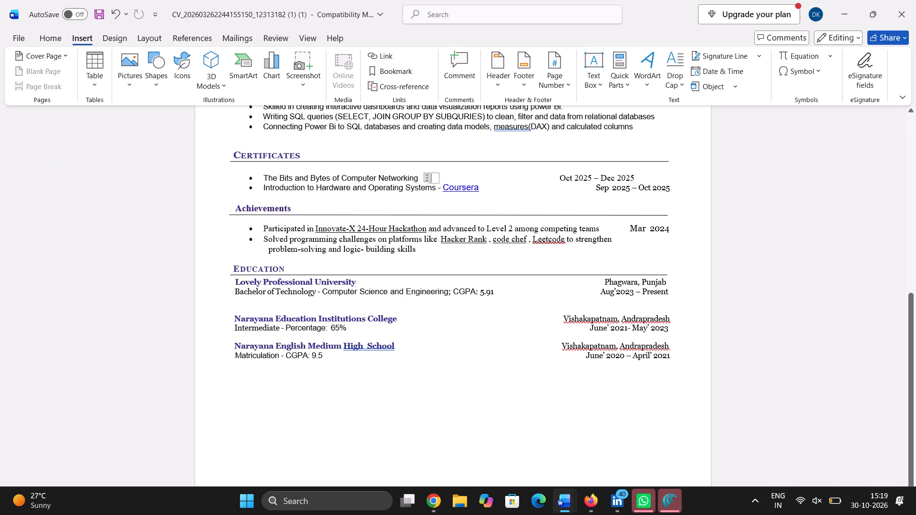
key(shift+c)
text(oursea)
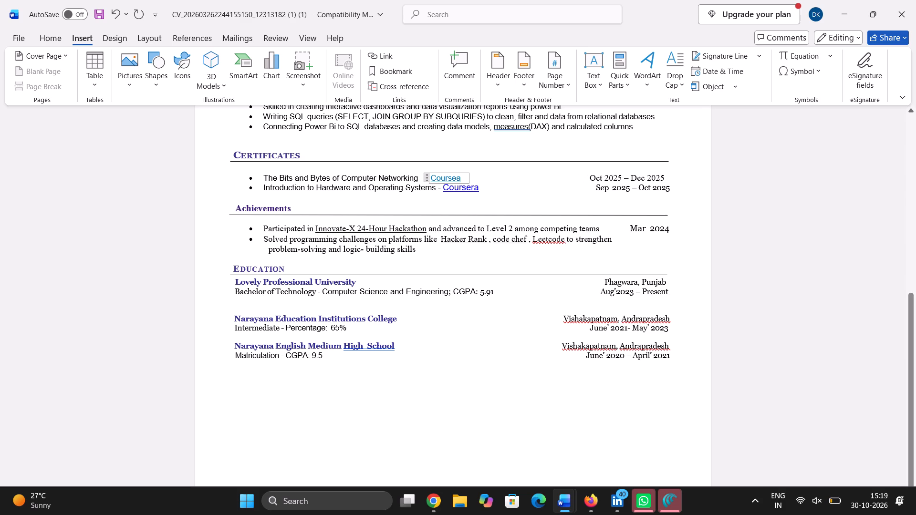
Insert a hyperlink with address 'cvhbj' on the 'Coursea' text in the first certificate line.
drag(459, 177, 430, 175)
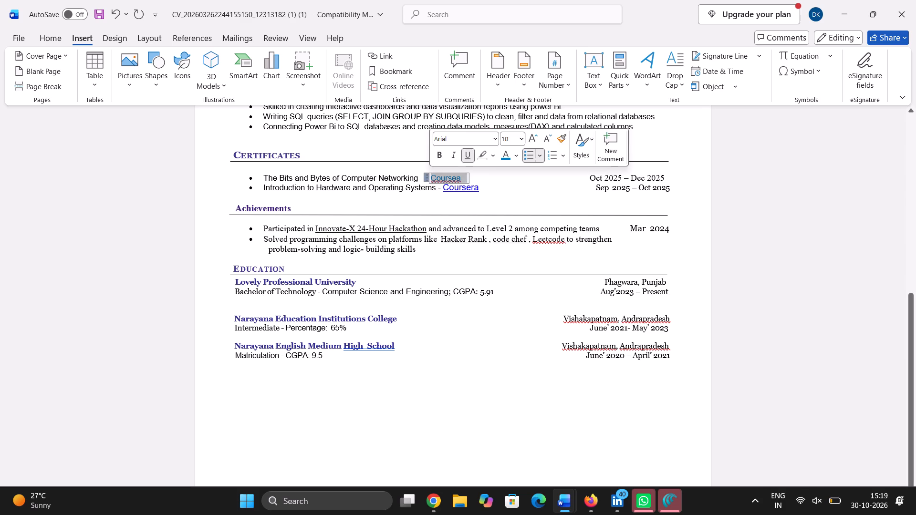
click(384, 53)
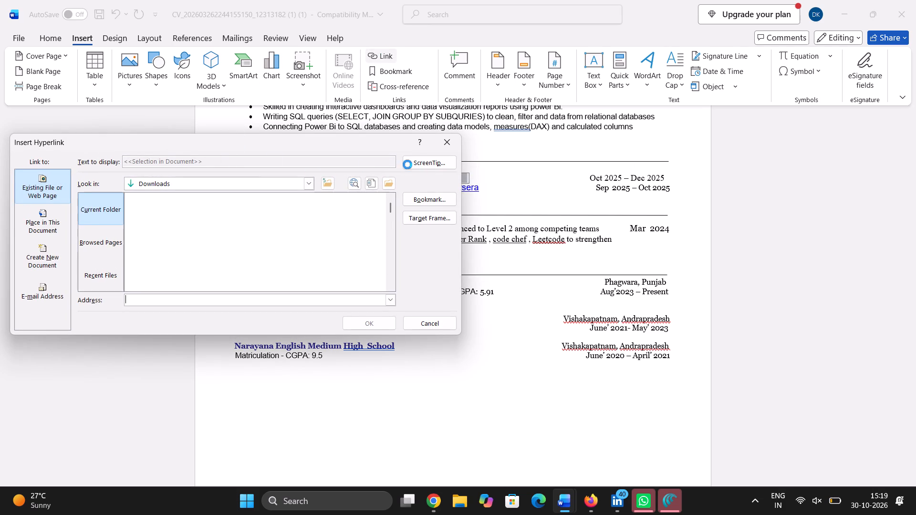
click(139, 160)
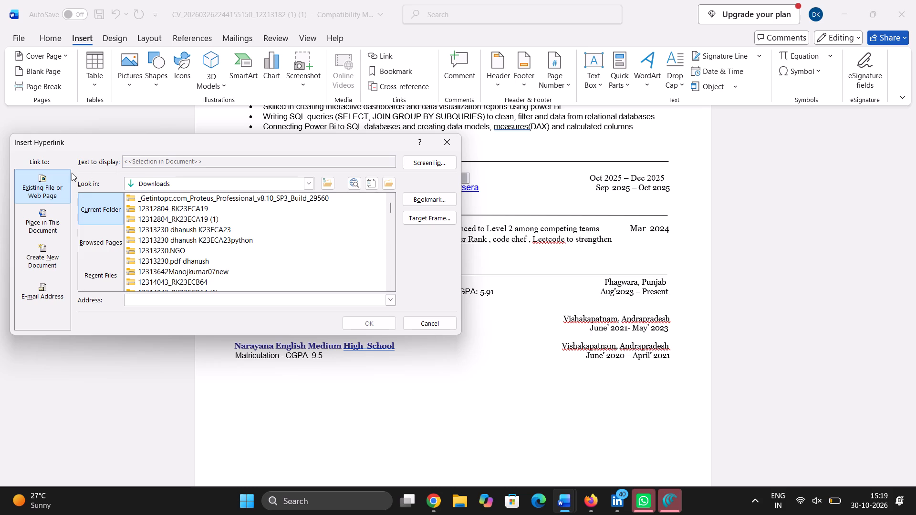
text(cvhbj)
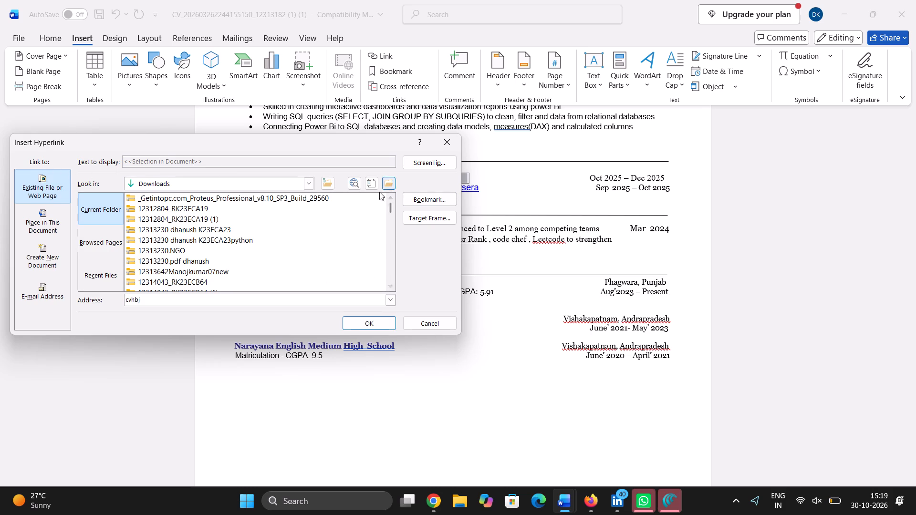
click(306, 187)
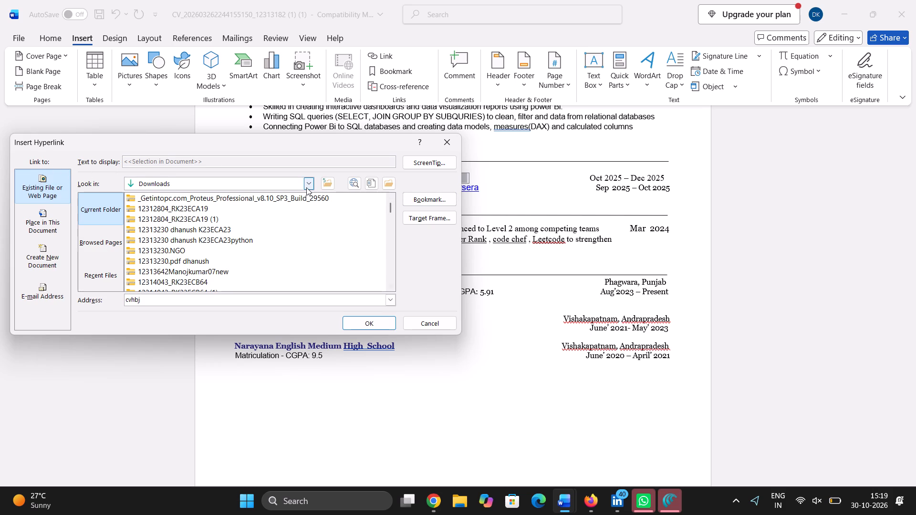
click(306, 187)
click(306, 187)
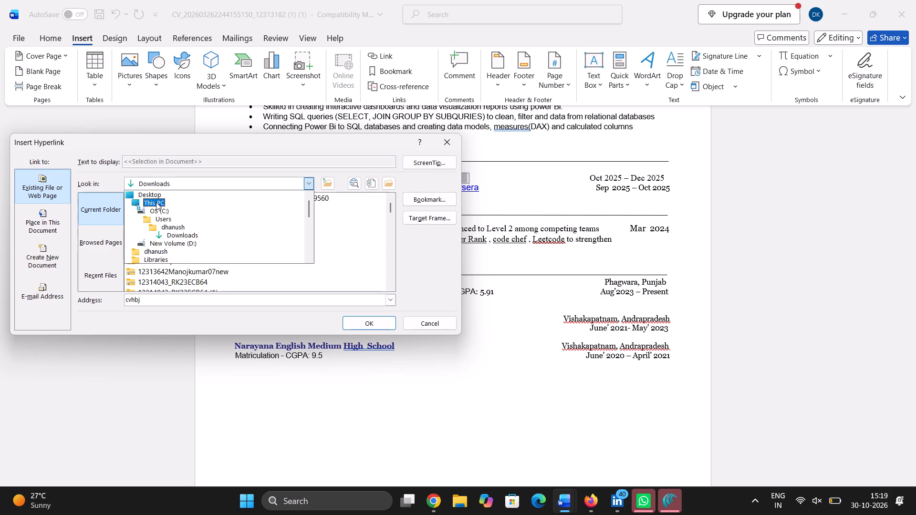
click(296, 163)
click(366, 324)
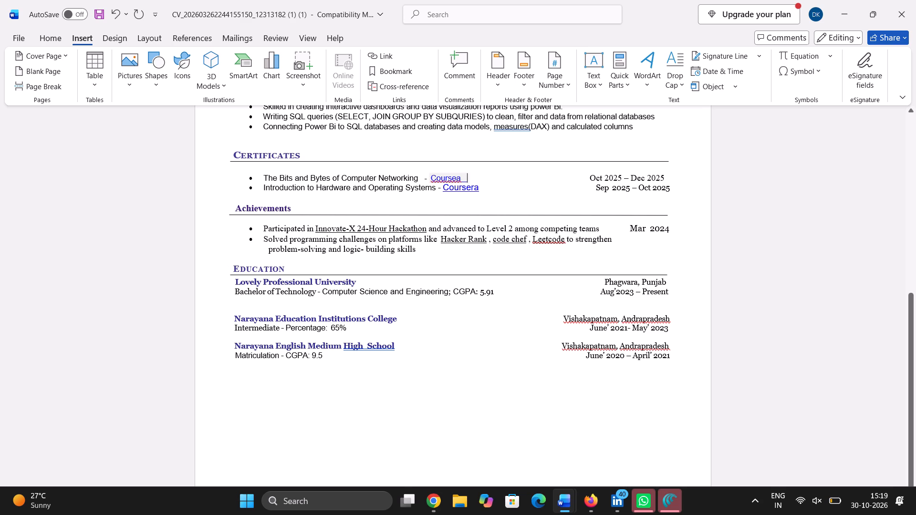
Insert 'v' directly before the first certificate's date range, 'Oct 2025 – Dec 2025'.
click(482, 175)
click(591, 185)
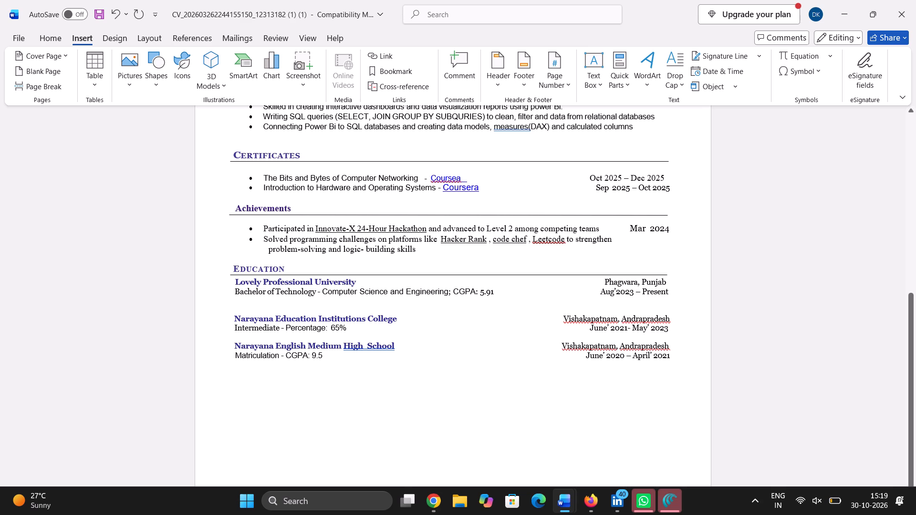
click(592, 174)
key(v)
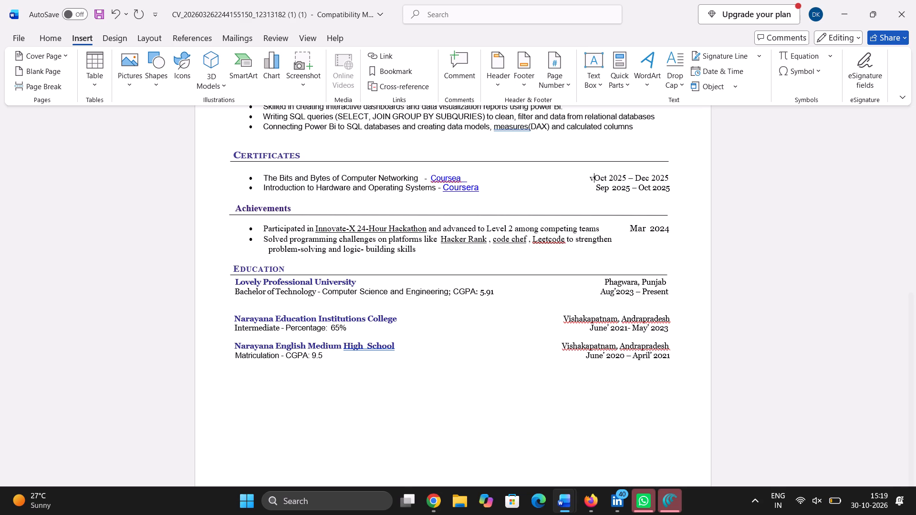
Correct the first certificate's link text to 'Coursera' by inserting the missing 'r'.
click(465, 176)
key(Left)
key(Left)
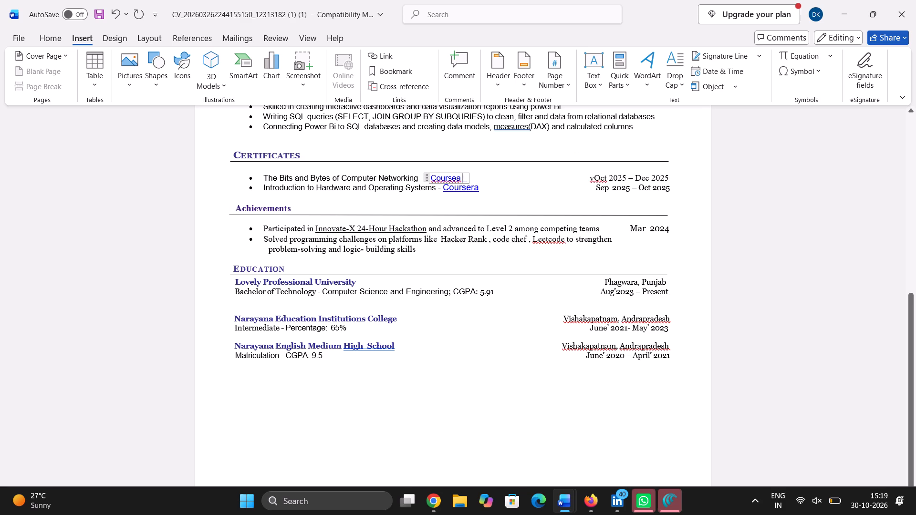
key(Left)
key(r)
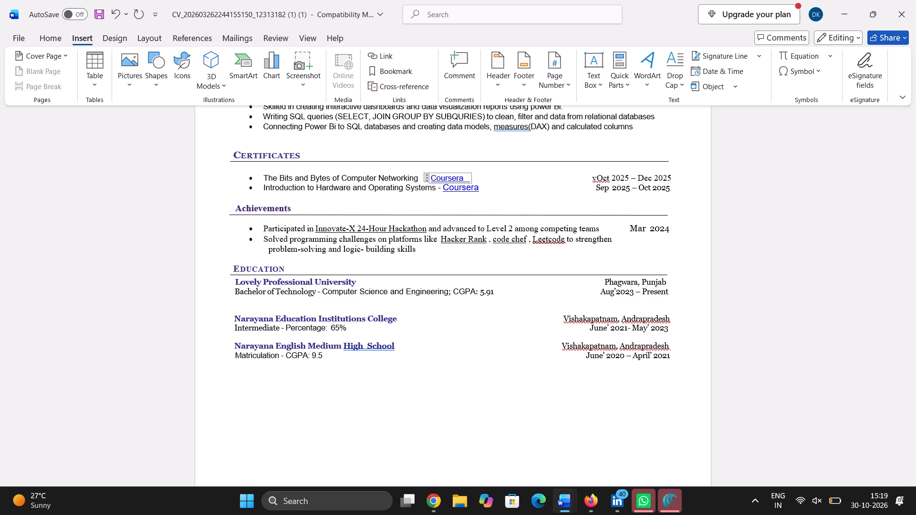
click(498, 194)
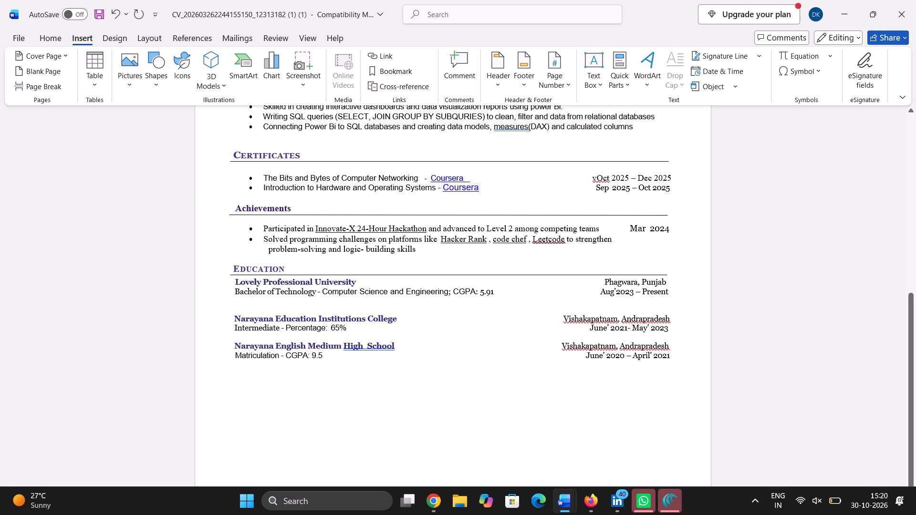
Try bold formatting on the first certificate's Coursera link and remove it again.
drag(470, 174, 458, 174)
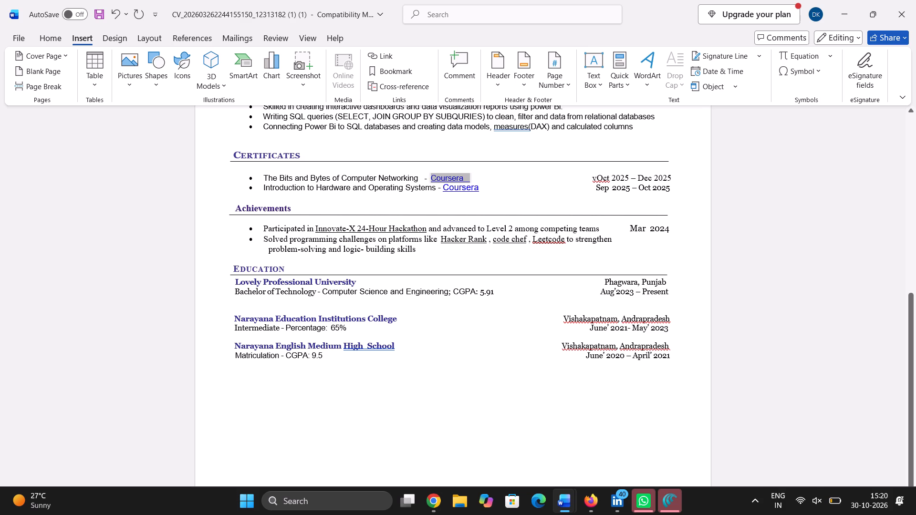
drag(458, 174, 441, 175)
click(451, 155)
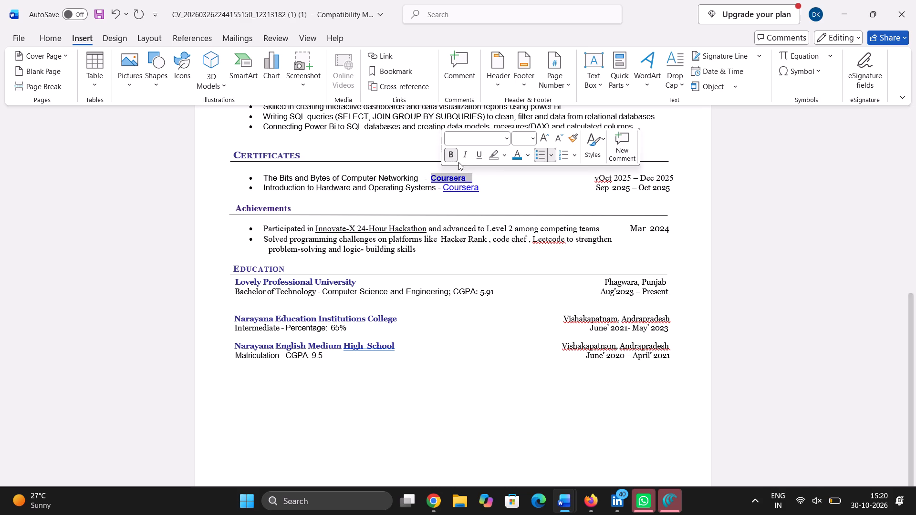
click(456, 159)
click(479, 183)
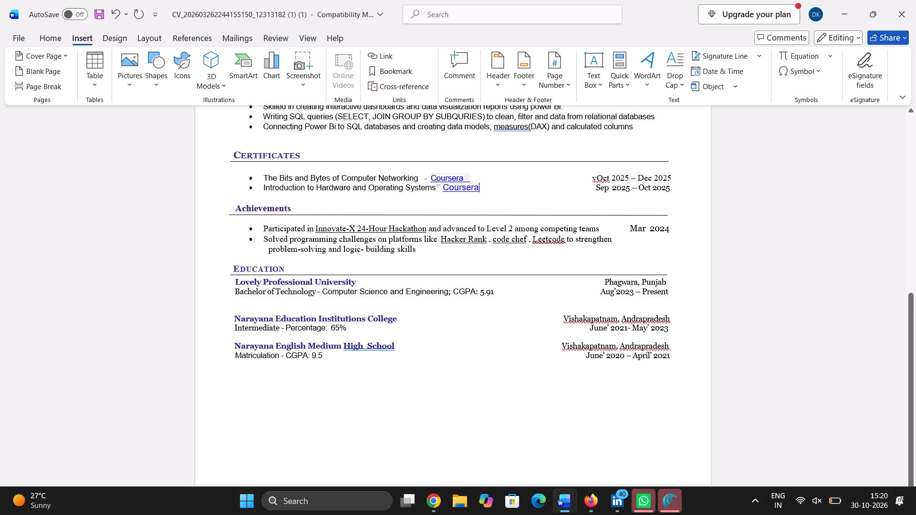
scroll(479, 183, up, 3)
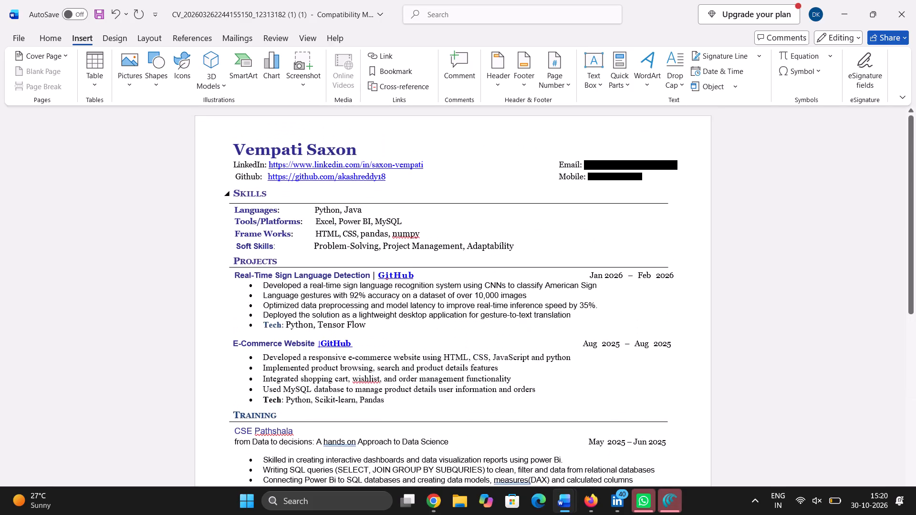
Correct the city spelling to 'Visakhapatnam' in the Narayana English Medium High School education entry.
scroll(479, 183, down, 1)
scroll(479, 183, up, 1)
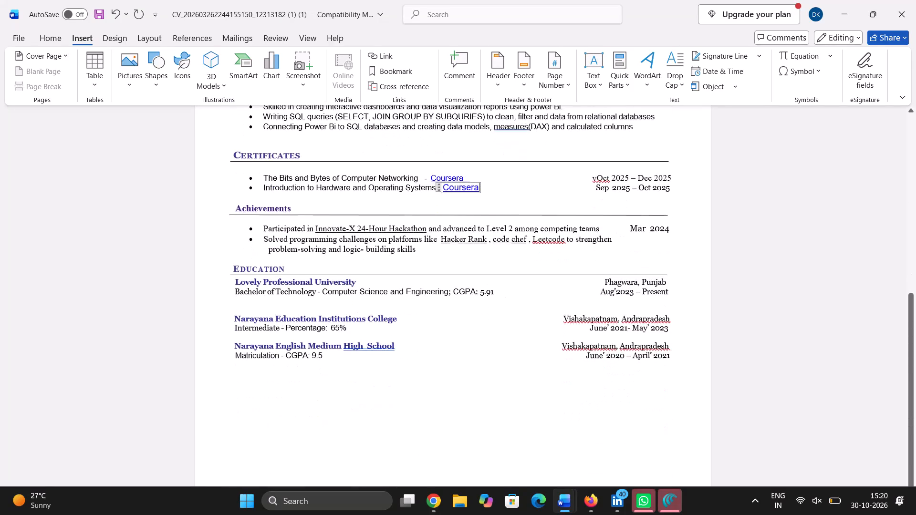
scroll(479, 183, up, 1)
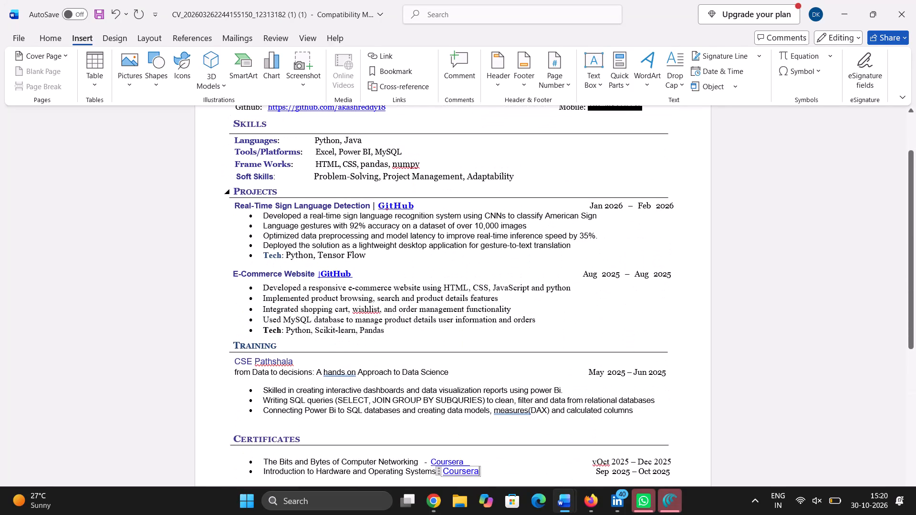
scroll(709, 285, up, 2)
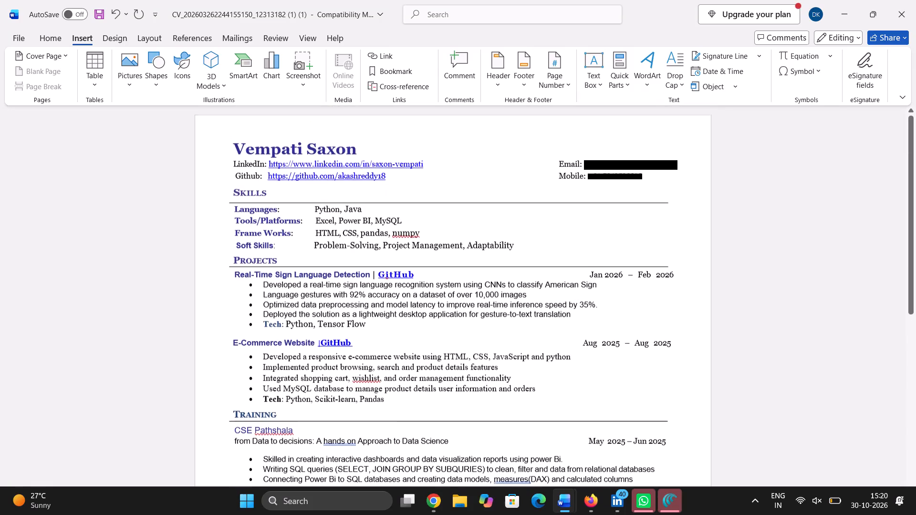
scroll(709, 285, up, 2)
scroll(709, 285, down, 3)
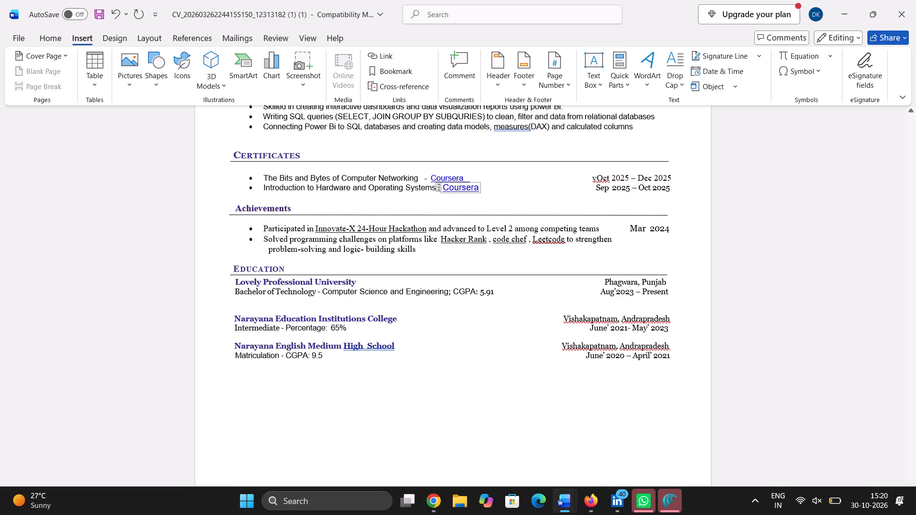
click(576, 346)
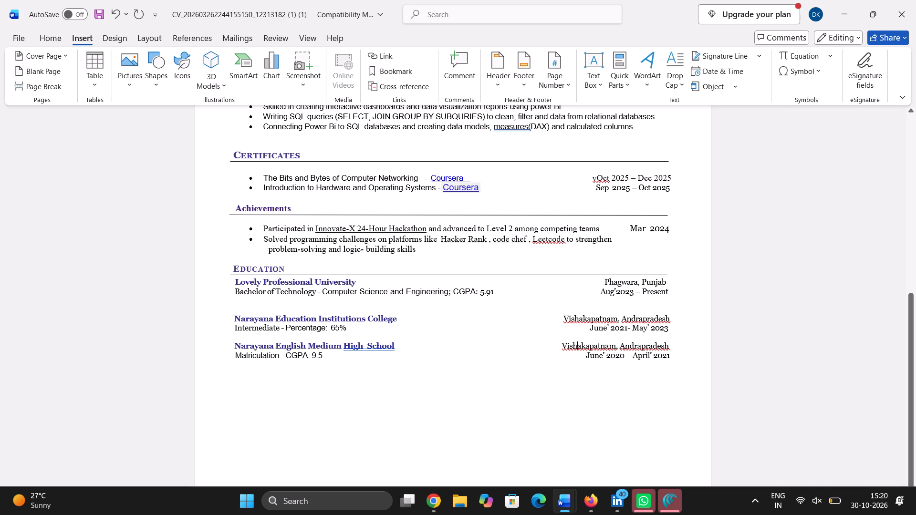
key(BackSpace)
key(Right)
key(Right)
key(Right)
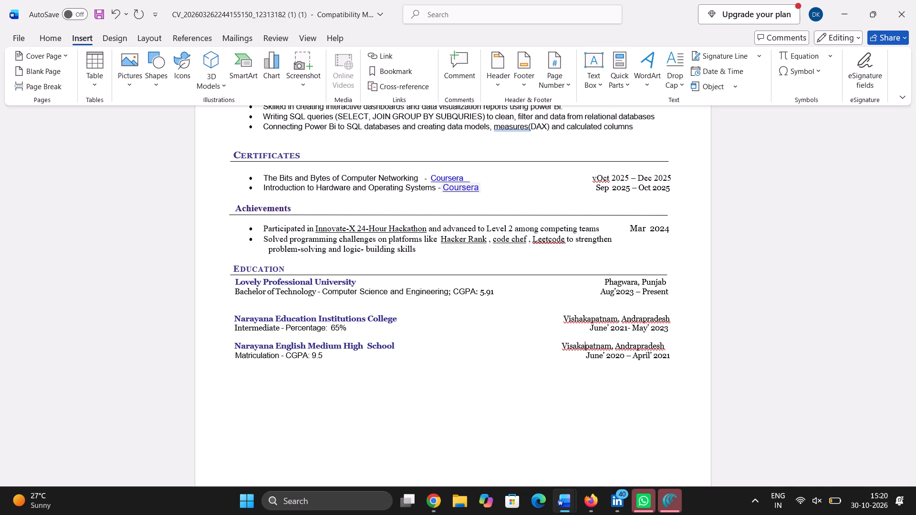
key(Left)
key(h)
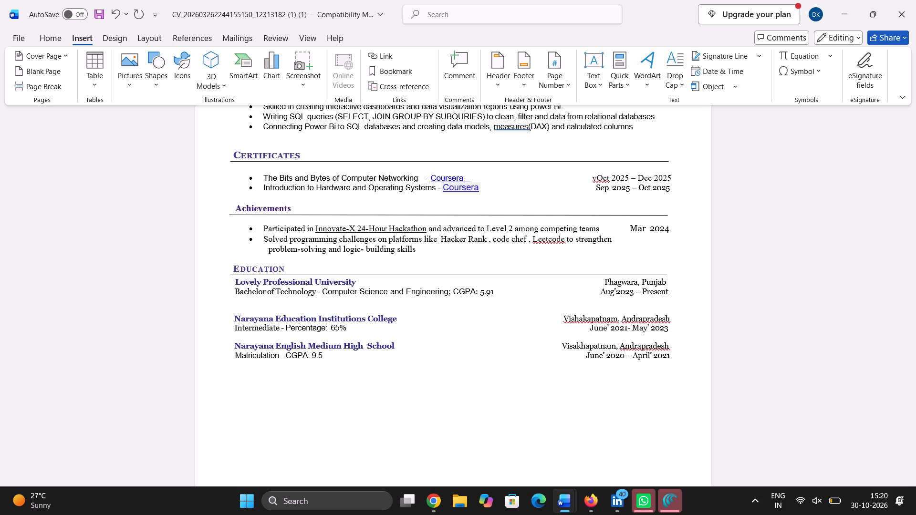
Correct the city spelling to 'Visakhapatnam' in the Narayana Education Institutions College entry.
click(579, 322)
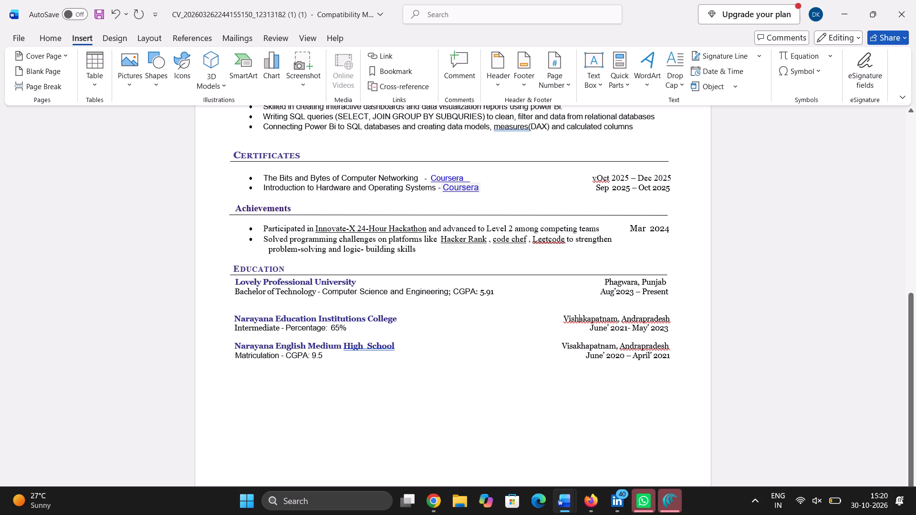
key(BackSpace)
key(Right)
key(Right)
key(Right)
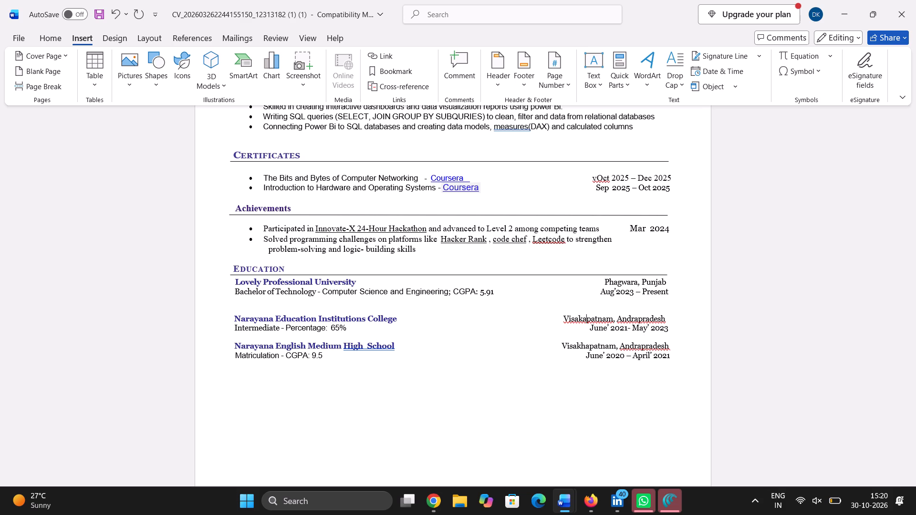
key(Left)
key(h)
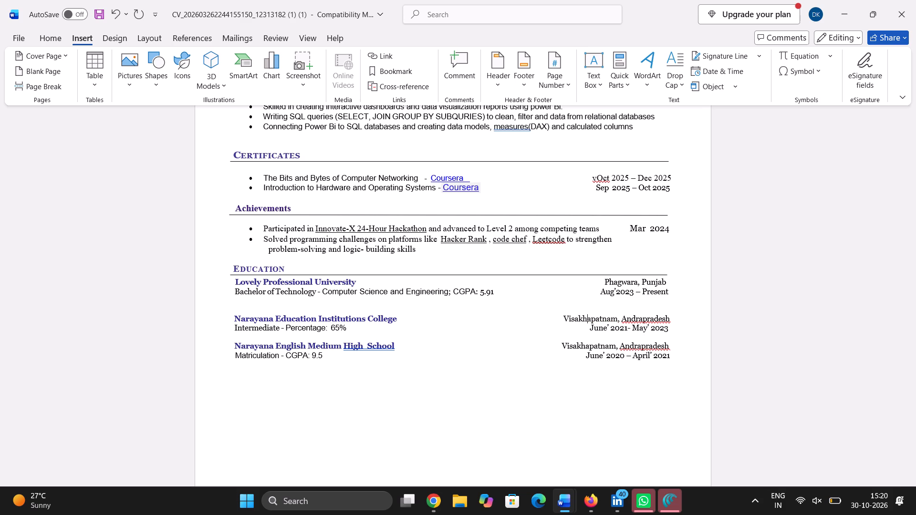
Insert a space before 'pradesh' in the state name of both the Narayana college and high school entries.
click(645, 322)
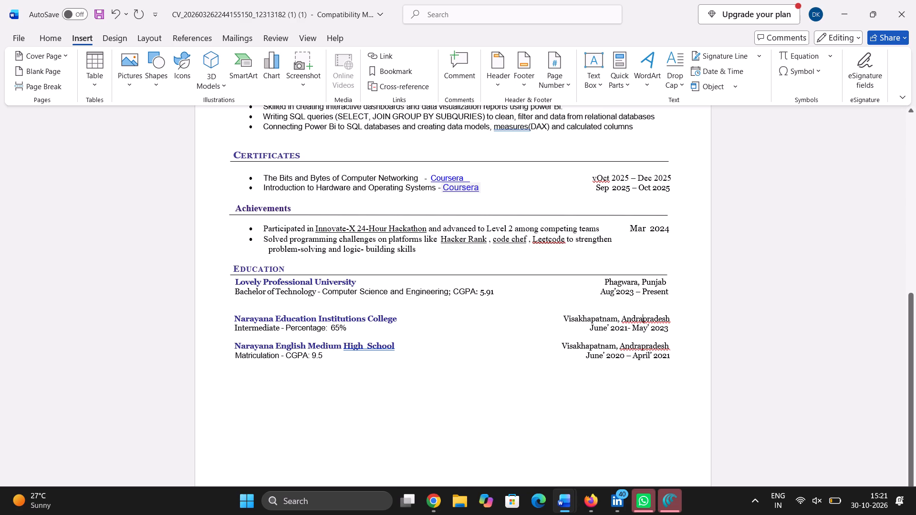
key(ctrl+alt+space)
key(space)
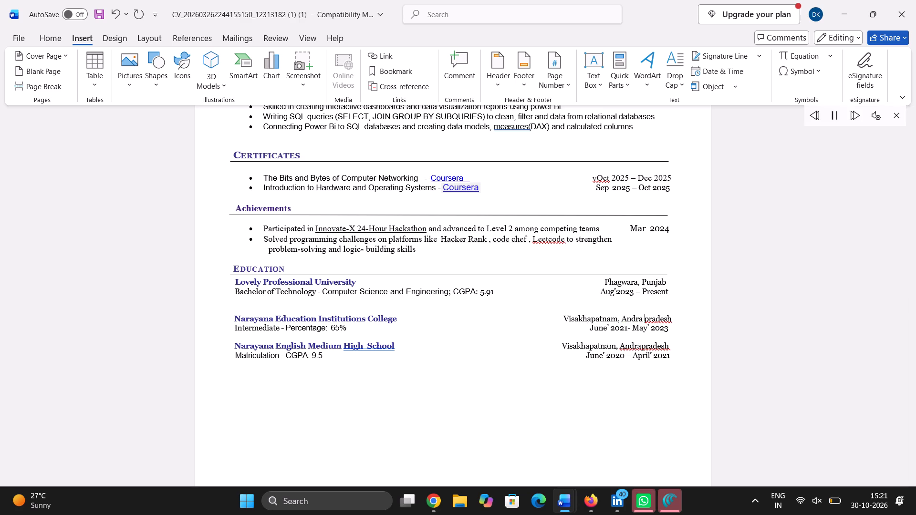
key(BackSpace)
key(space)
click(641, 346)
key(space)
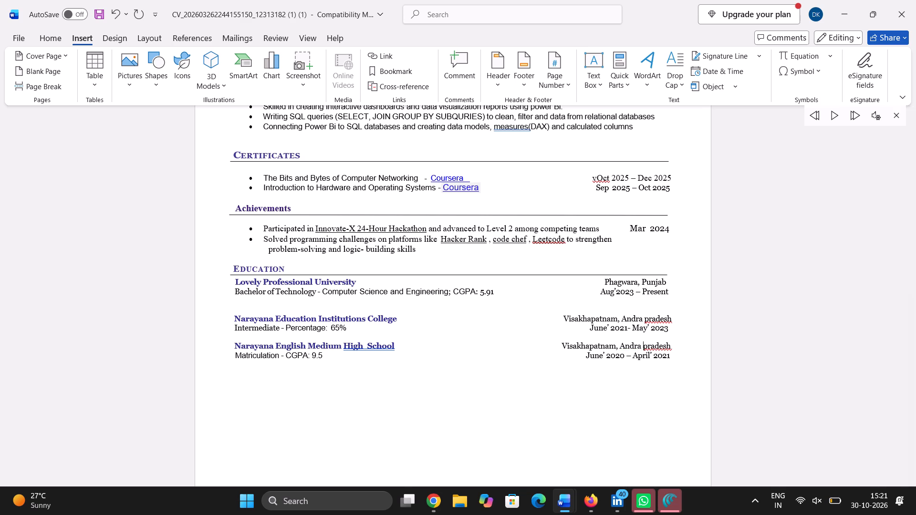
Add the missing 'h' so the state reads 'Andhra pradesh' in both the high school and college entries.
click(634, 346)
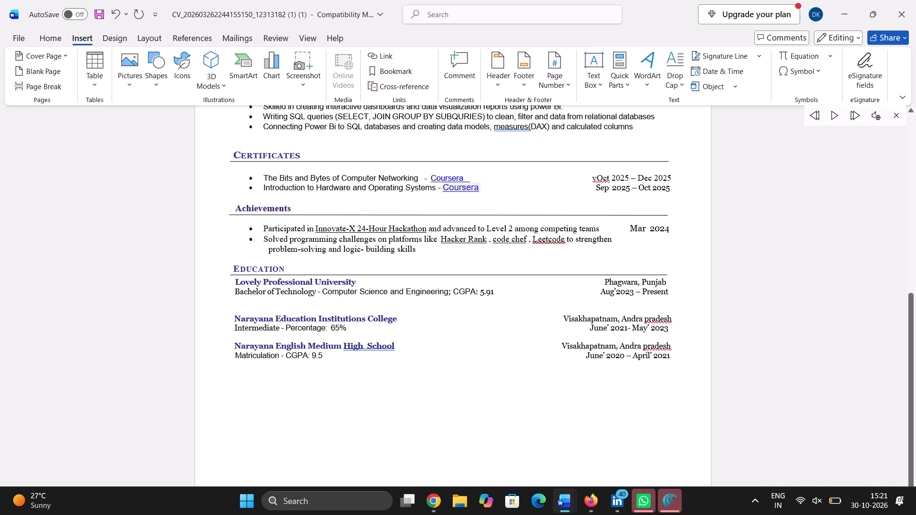
key(h)
click(637, 320)
key(Left)
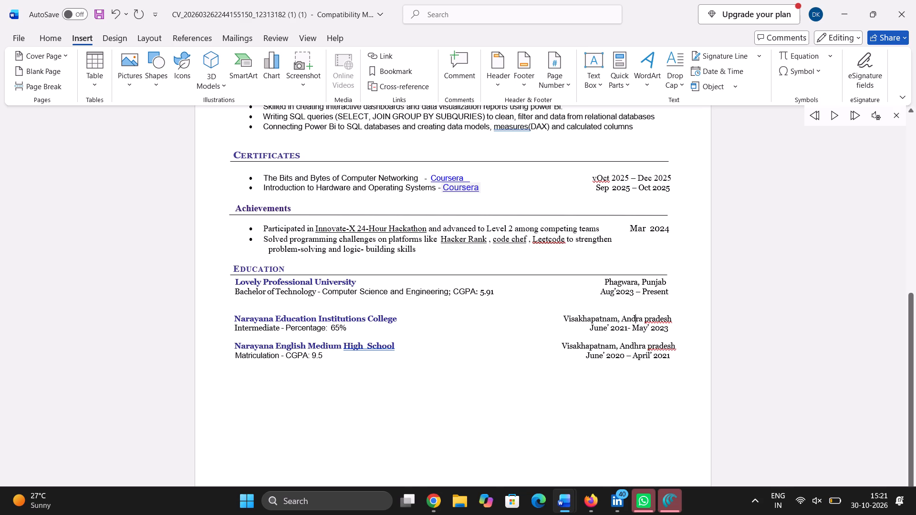
key(h)
Delete the stray 'v' before the first certificate's date range, 'Oct 2025 – Dec 2025'.
scroll(637, 320, up, 1)
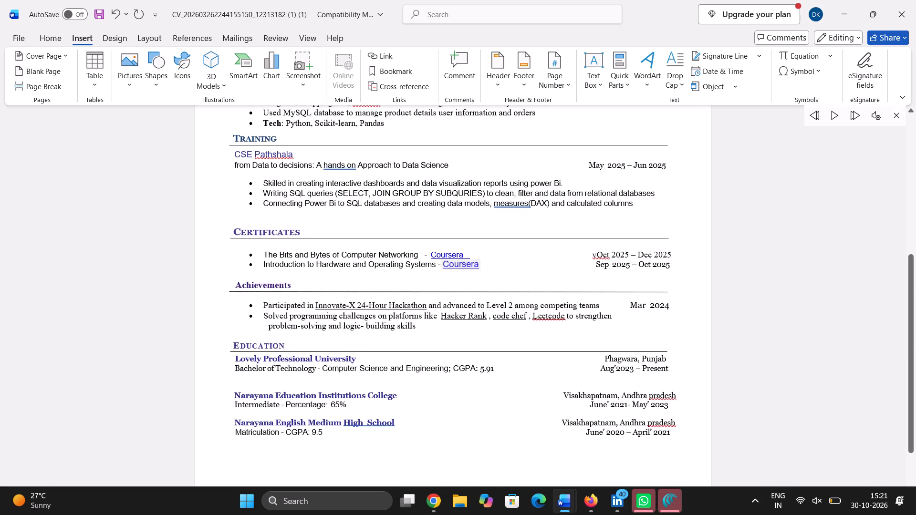
scroll(637, 320, down, 1)
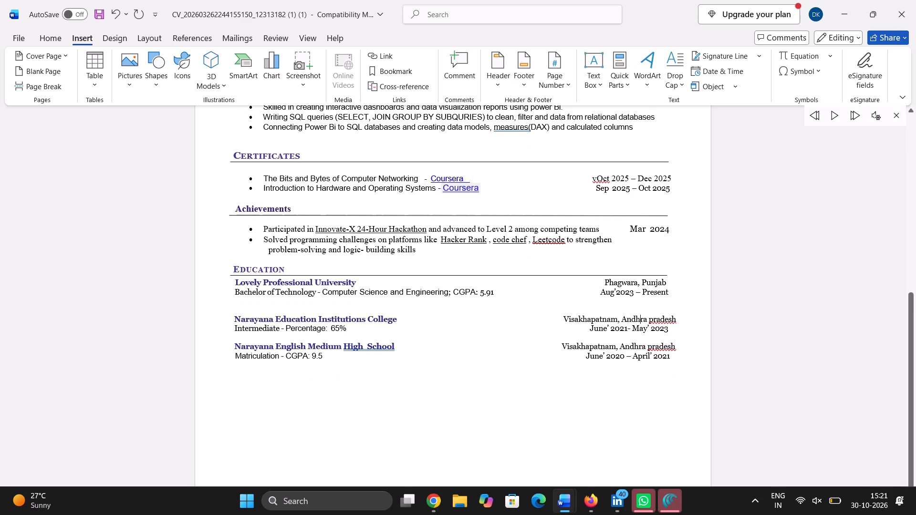
click(596, 178)
key(BackSpace)
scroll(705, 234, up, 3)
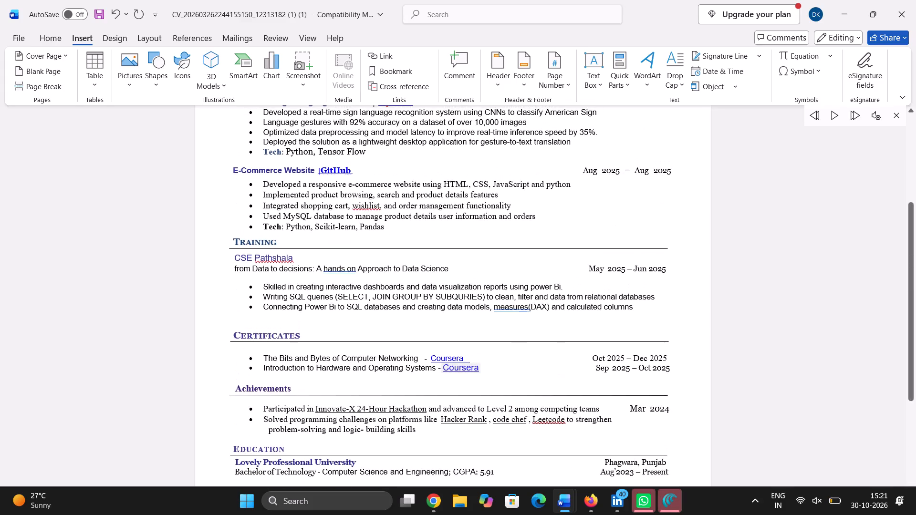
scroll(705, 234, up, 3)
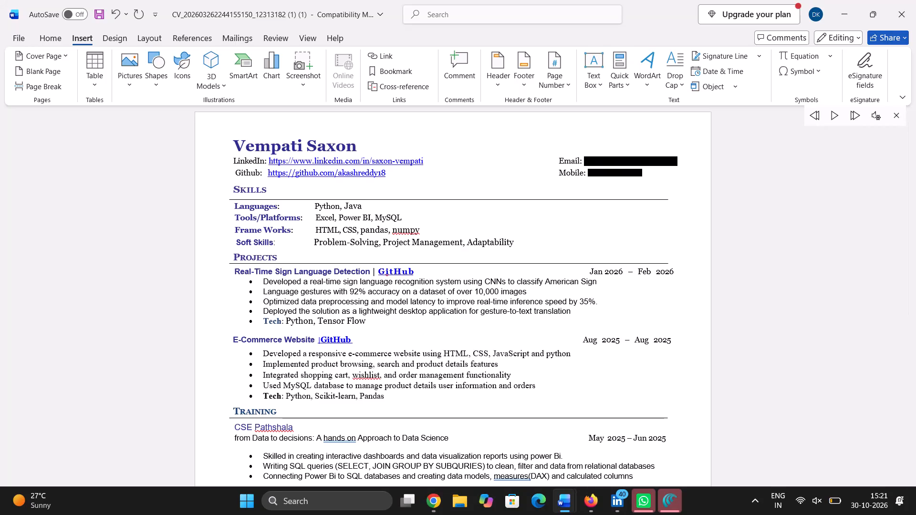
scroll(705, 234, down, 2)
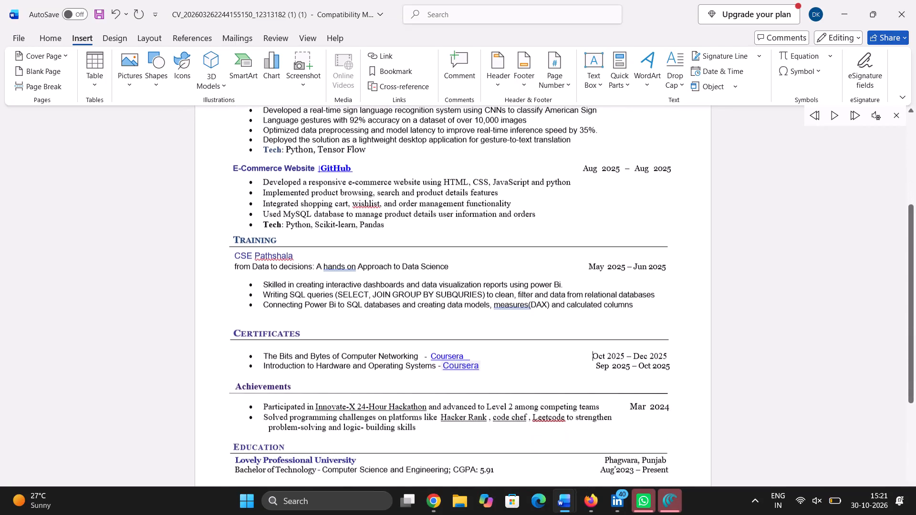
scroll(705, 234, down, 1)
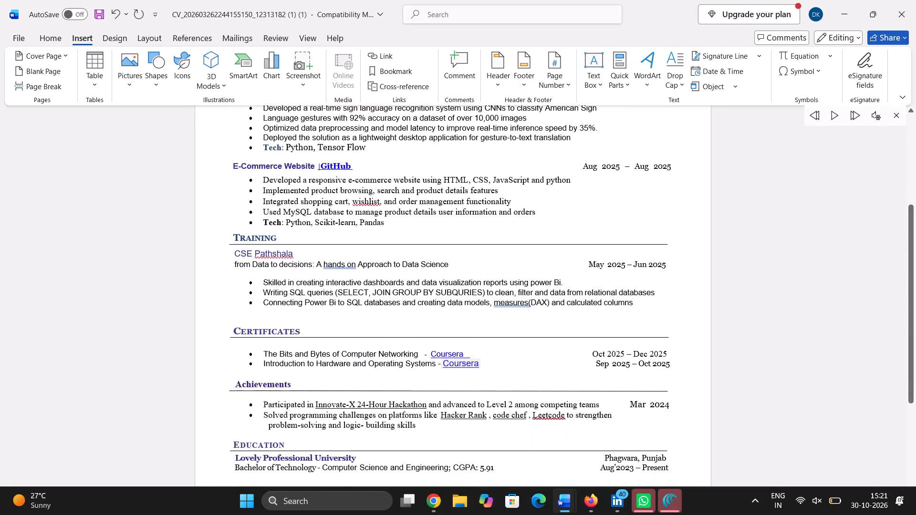
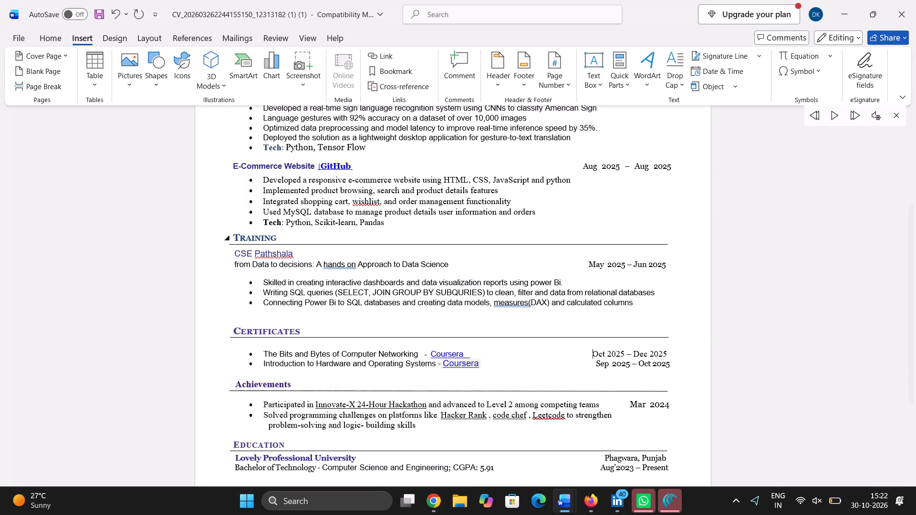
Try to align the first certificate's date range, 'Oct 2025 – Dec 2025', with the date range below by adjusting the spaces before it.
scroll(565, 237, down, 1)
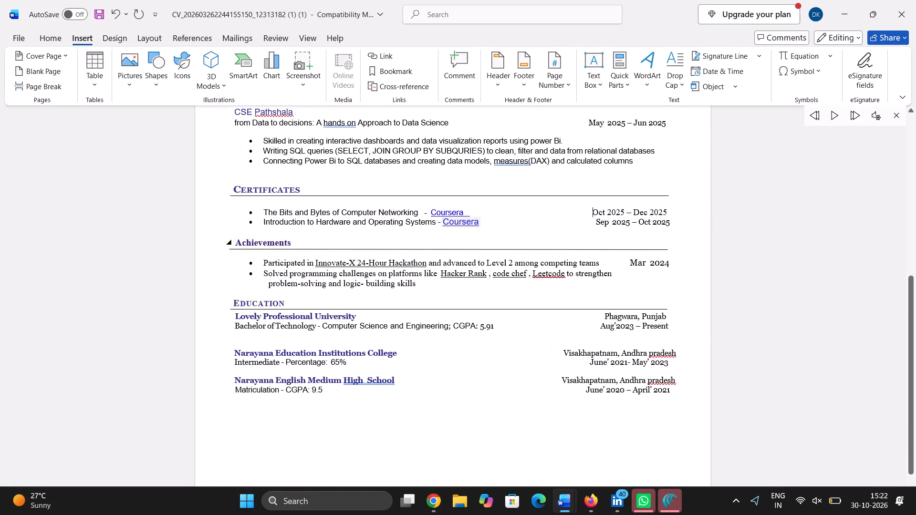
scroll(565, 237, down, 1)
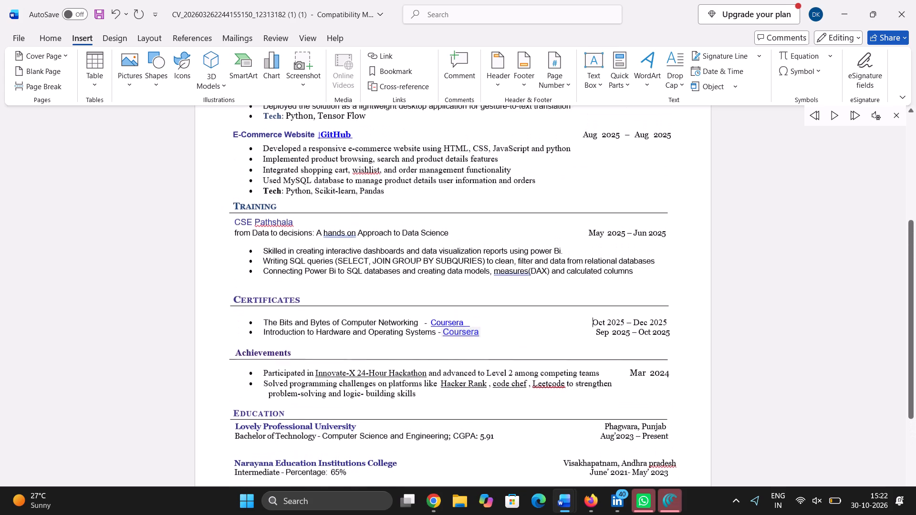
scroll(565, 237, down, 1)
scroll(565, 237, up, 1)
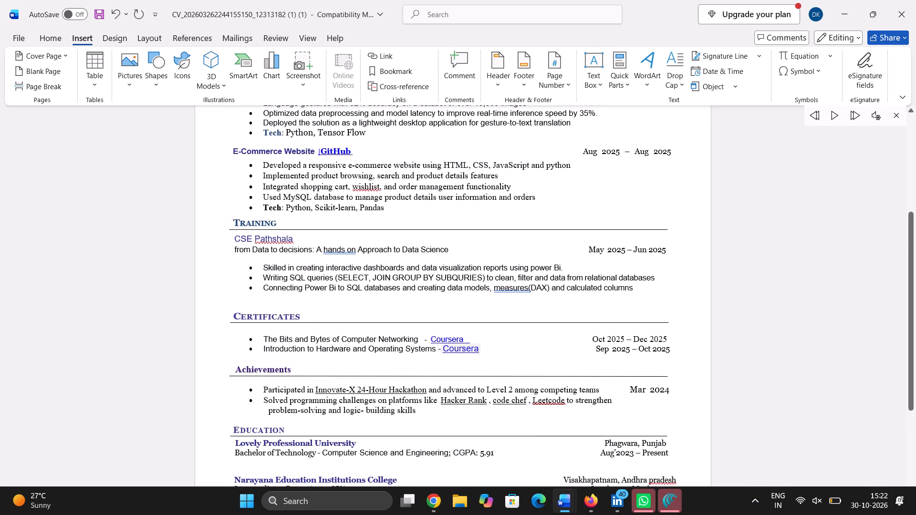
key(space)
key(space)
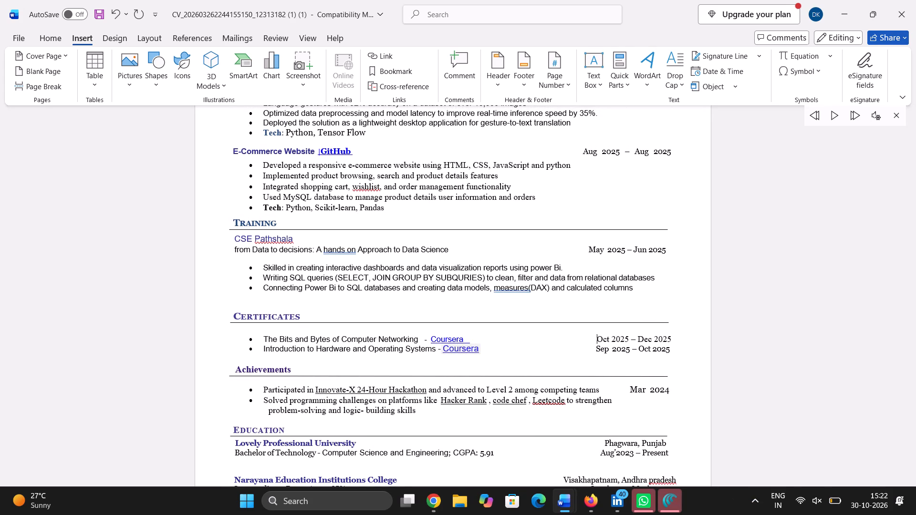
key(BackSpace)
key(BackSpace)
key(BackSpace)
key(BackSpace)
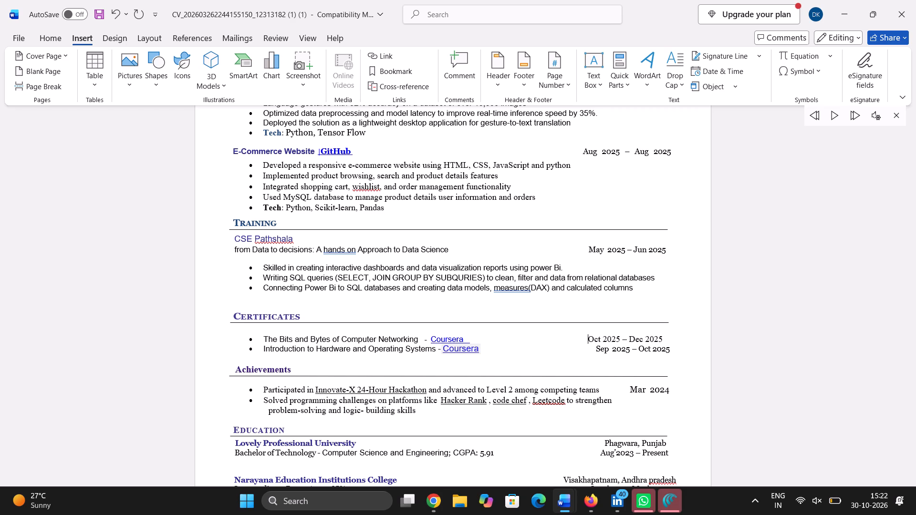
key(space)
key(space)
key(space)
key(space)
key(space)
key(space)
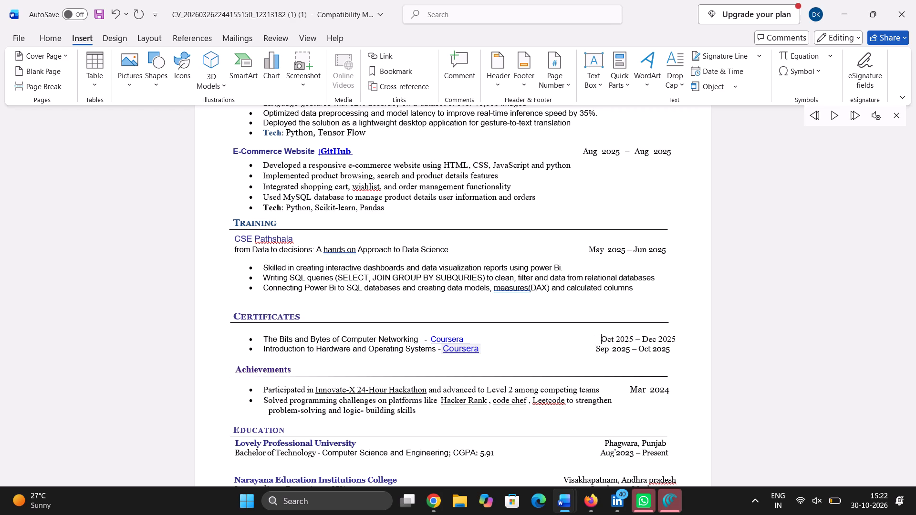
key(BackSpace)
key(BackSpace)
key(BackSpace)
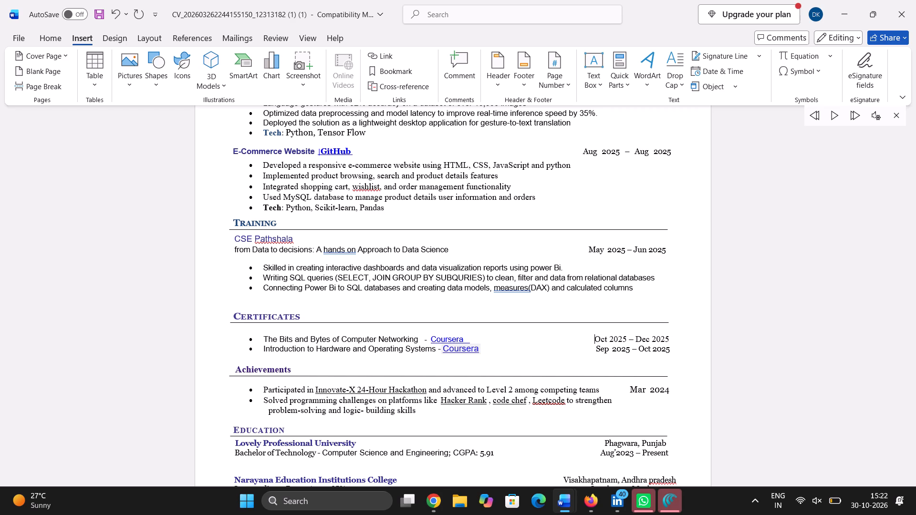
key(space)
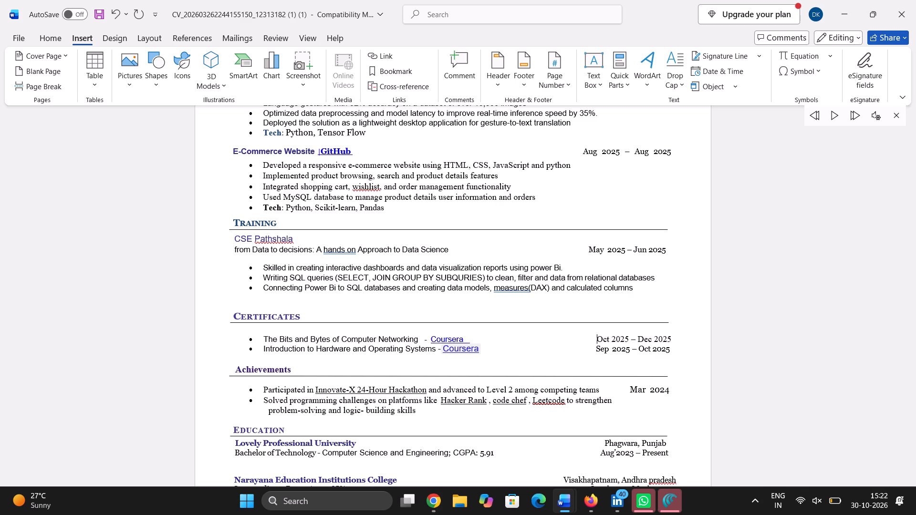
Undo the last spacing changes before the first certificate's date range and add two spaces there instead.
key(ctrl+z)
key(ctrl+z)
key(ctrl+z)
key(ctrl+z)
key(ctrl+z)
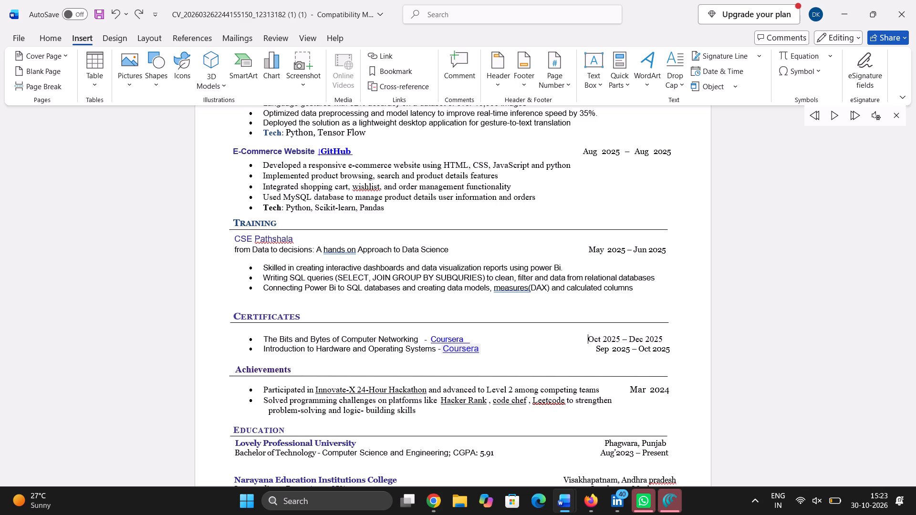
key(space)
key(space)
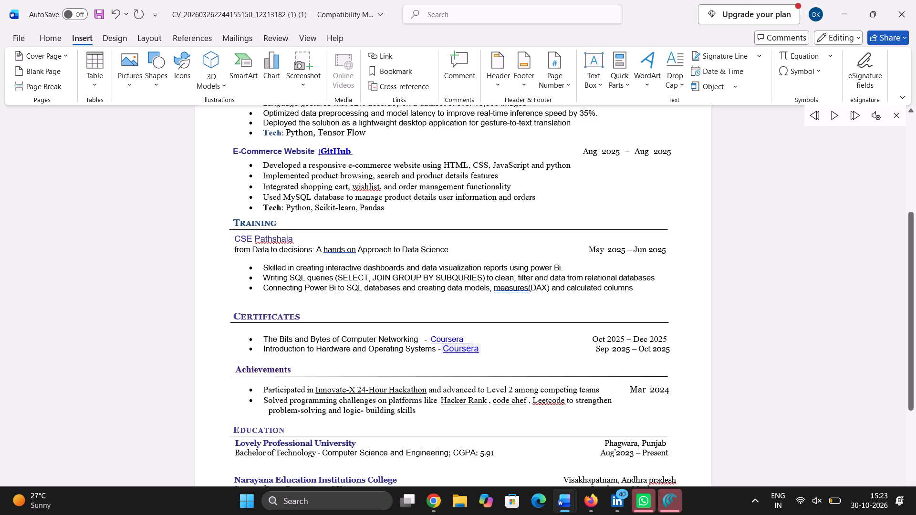
Delete the old profile link after 'Github:' in the CV header.
scroll(601, 221, up, 1)
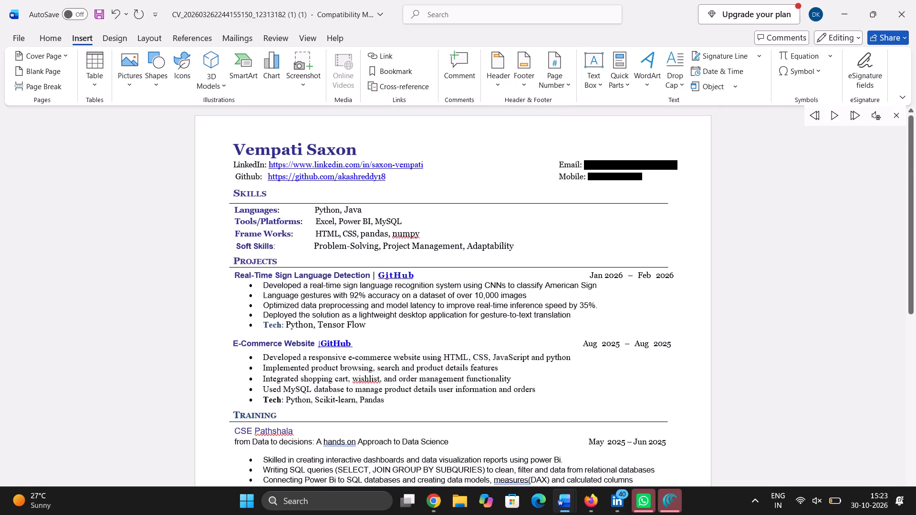
scroll(601, 221, up, 2)
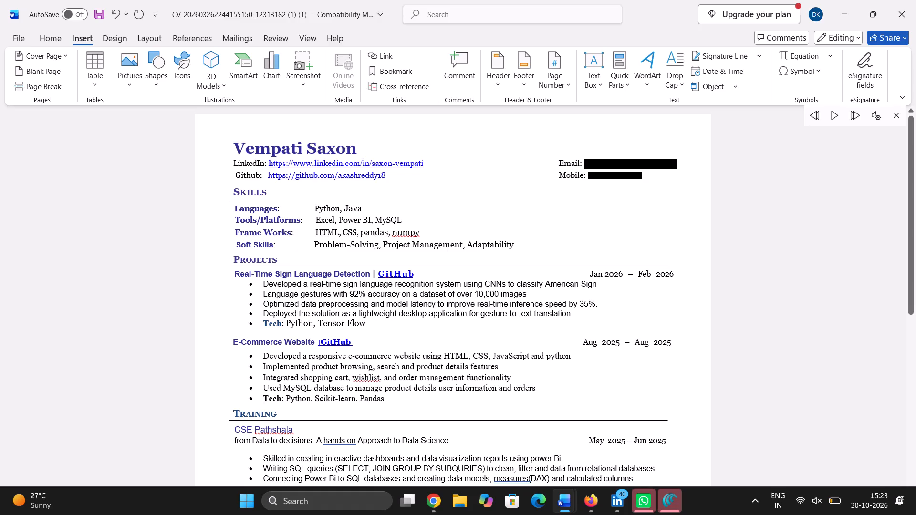
click(390, 175)
key(BackSpace)
key(BackSpace)
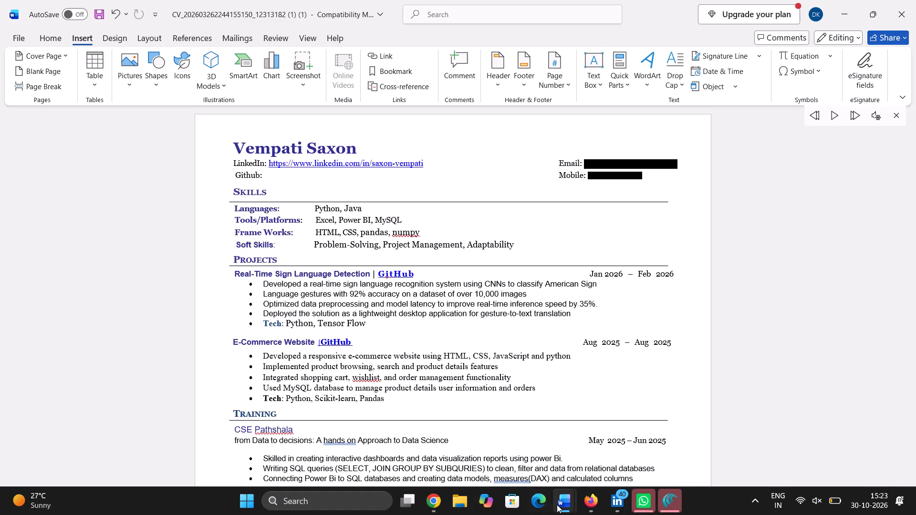
Copy the GitHub profile link from the other open CV document and paste it after 'Github:' in this CV's header.
click(519, 439)
scroll(441, 251, up, 3)
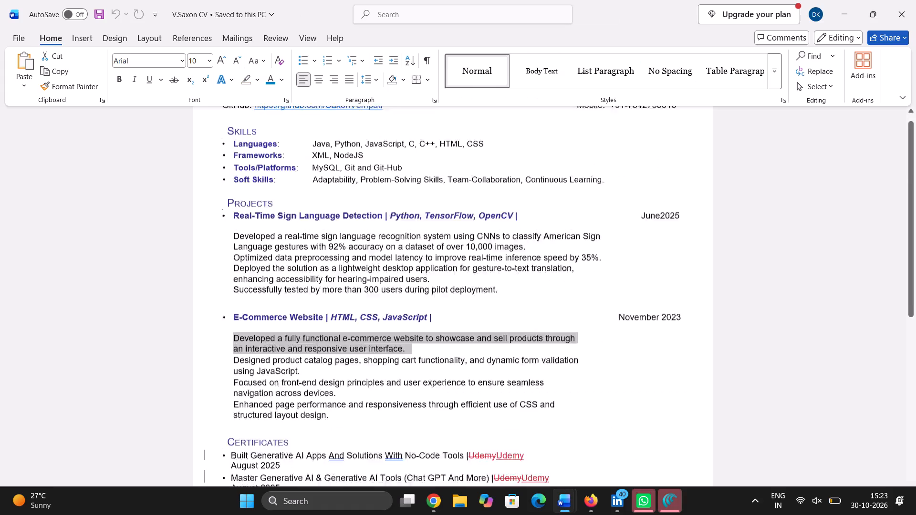
scroll(441, 251, up, 2)
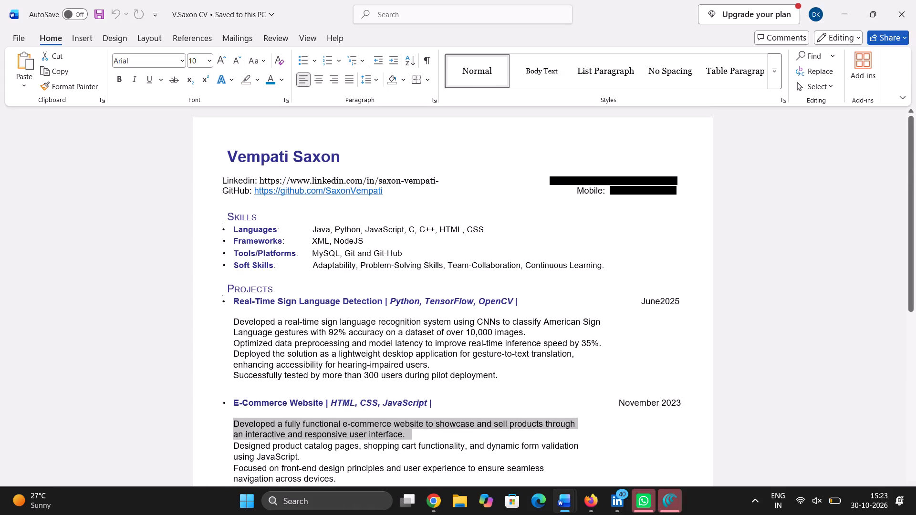
drag(384, 190, 332, 193)
key(ctrl+v)
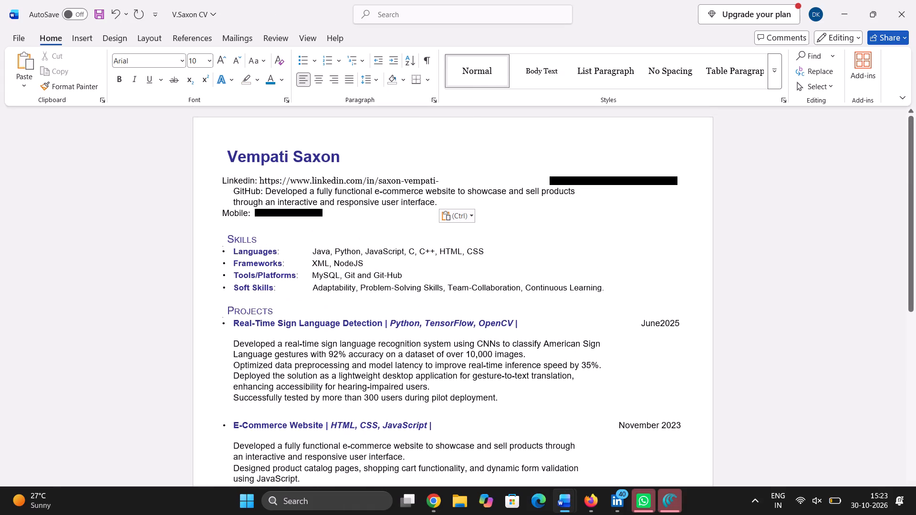
key(ctrl+a)
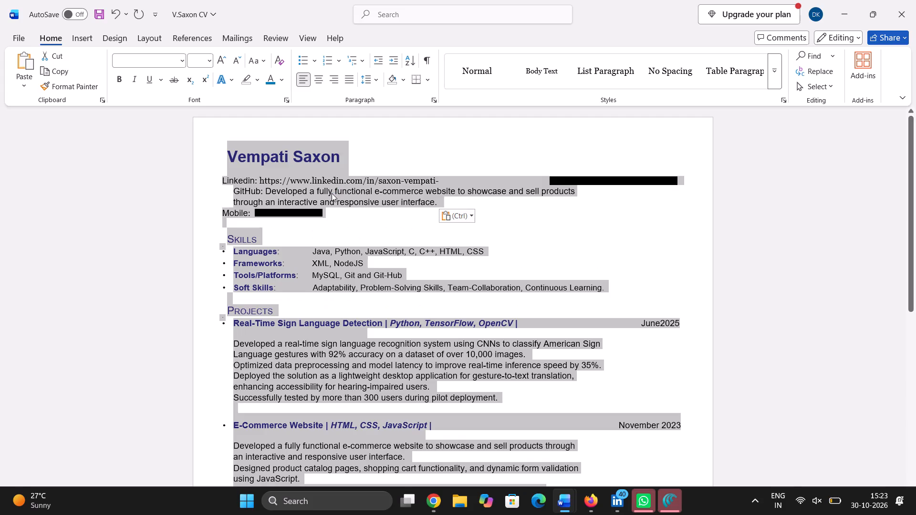
key(ctrl+z)
key(ctrl+c)
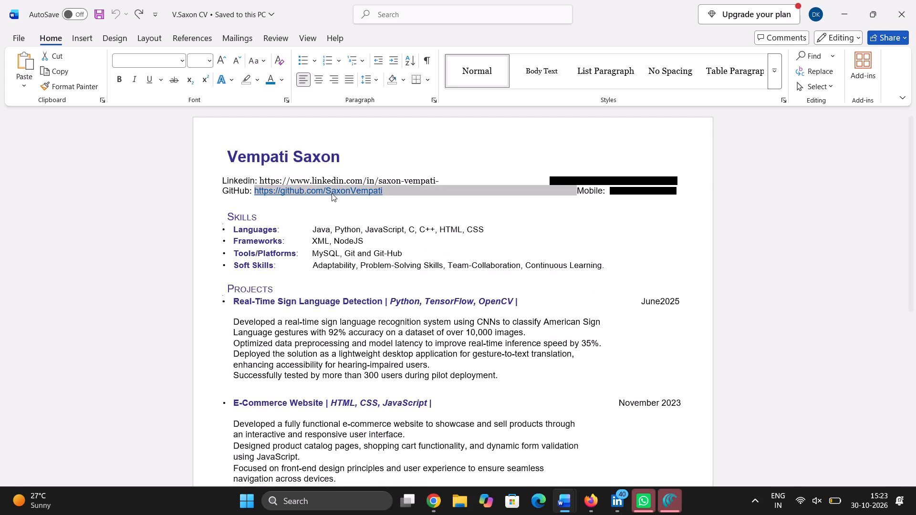
click(614, 458)
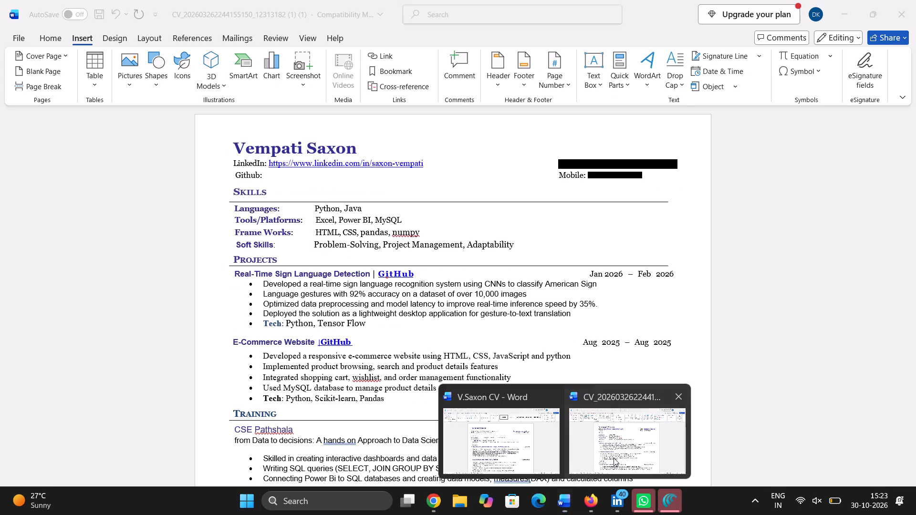
key(space)
key(ctrl+v)
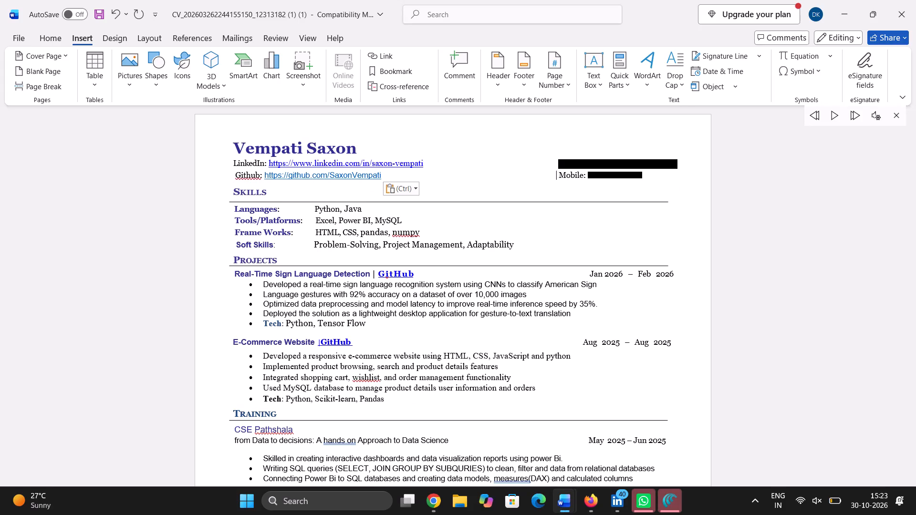
Insert two spaces before the pasted GitHub link to line it up with the LinkedIn link above.
click(264, 174)
key(space)
key(space)
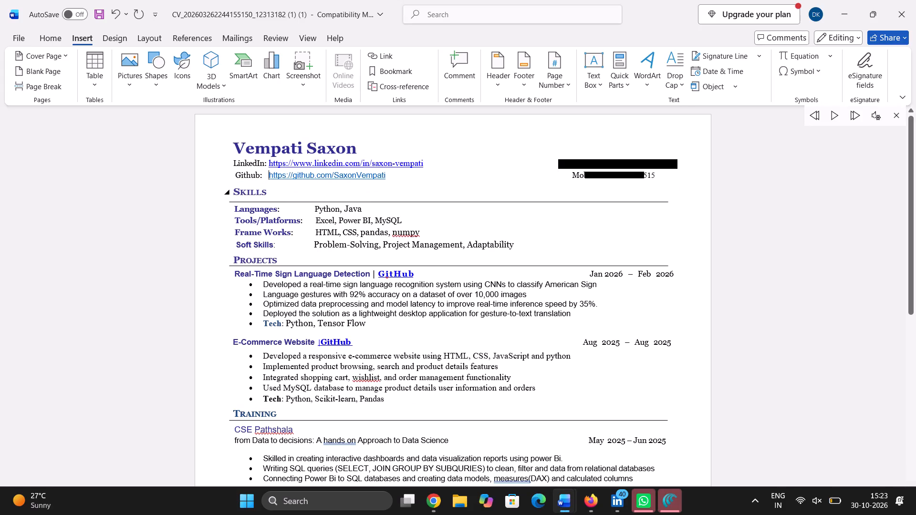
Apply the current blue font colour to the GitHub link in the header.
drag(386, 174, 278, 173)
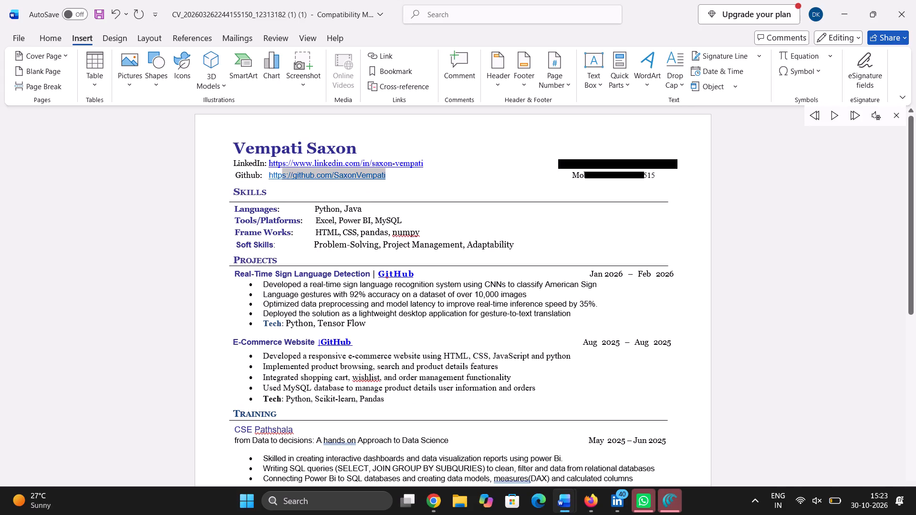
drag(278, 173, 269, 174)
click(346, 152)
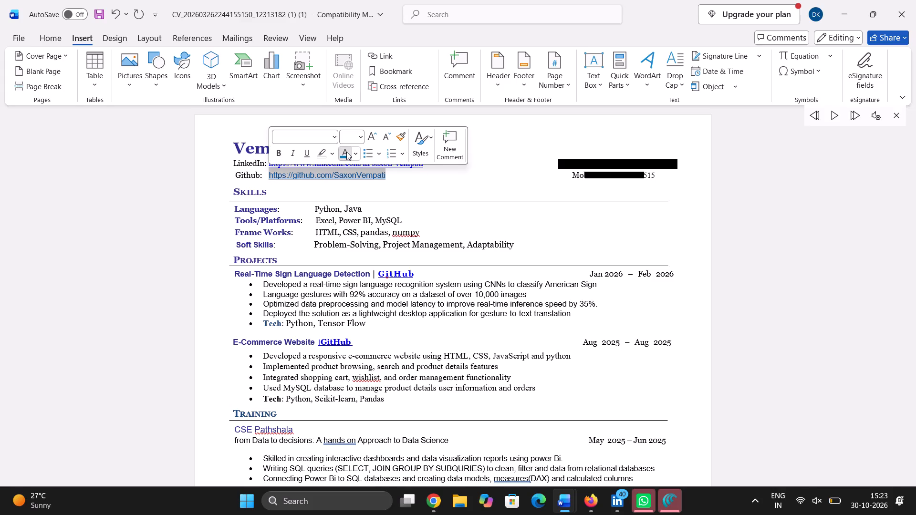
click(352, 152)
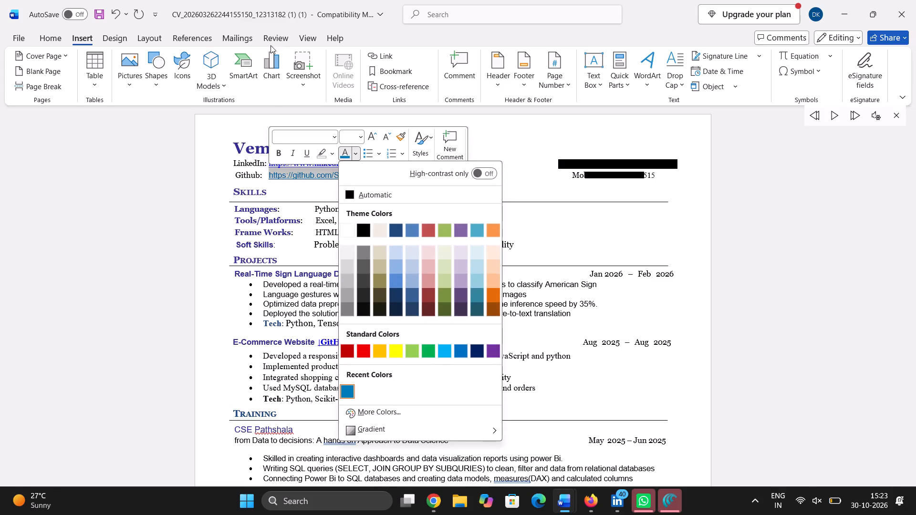
Check the header GitHub link's display text and web address in its hyperlink settings.
click(370, 58)
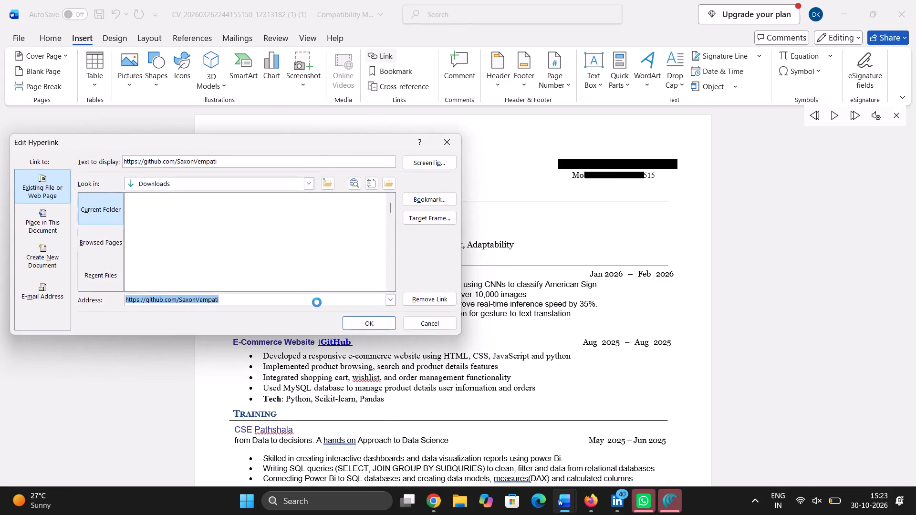
click(355, 323)
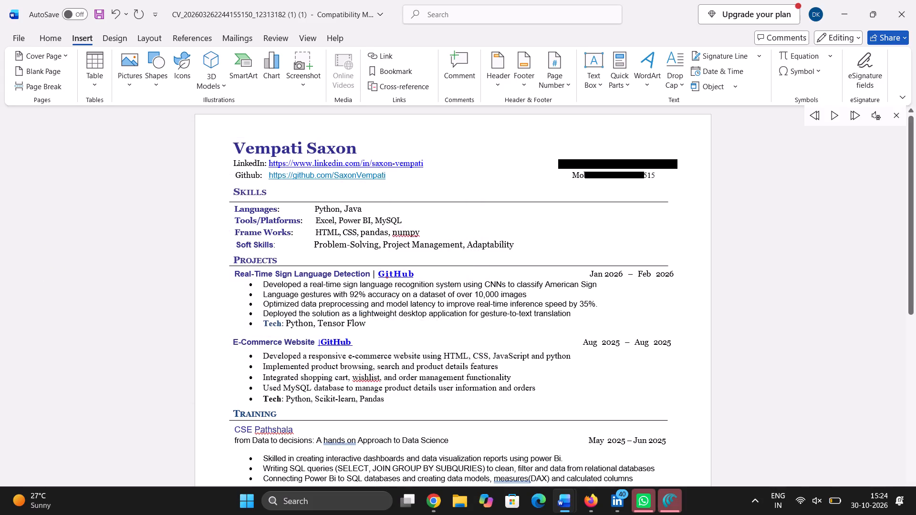
drag(386, 176, 271, 173)
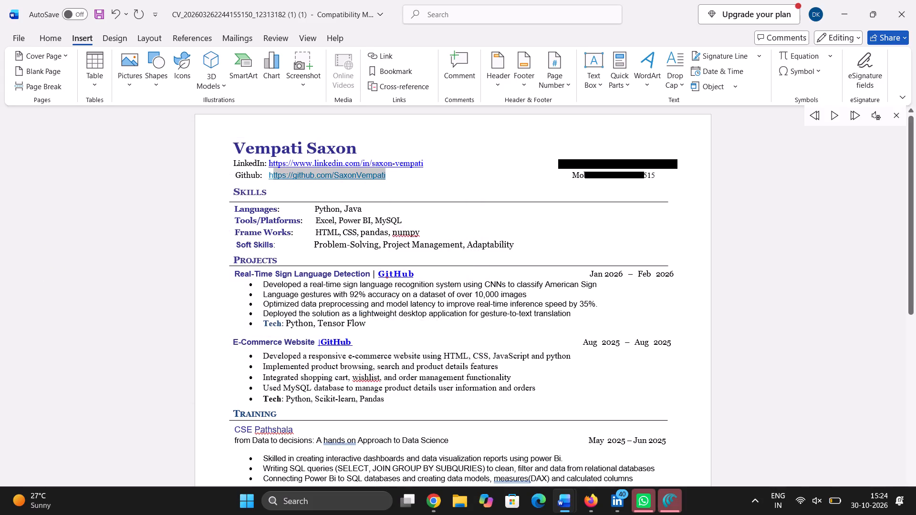
drag(271, 173, 268, 173)
click(374, 55)
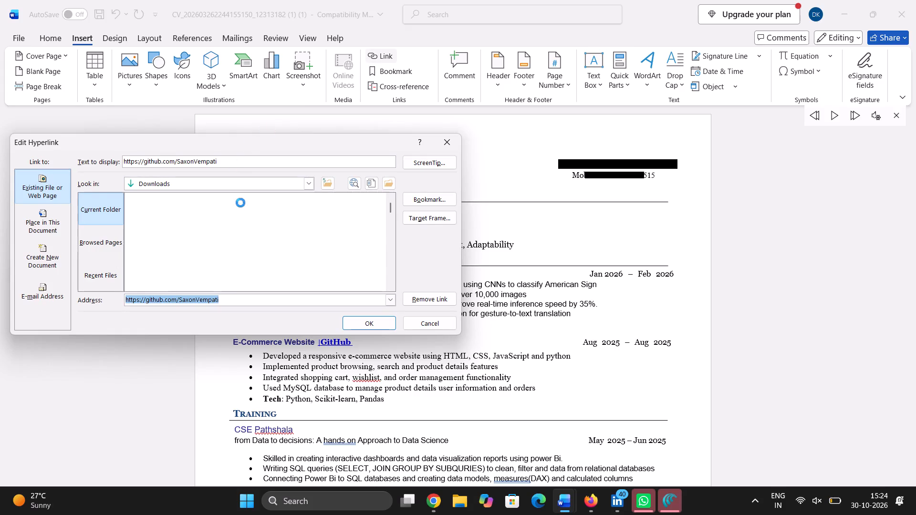
click(231, 303)
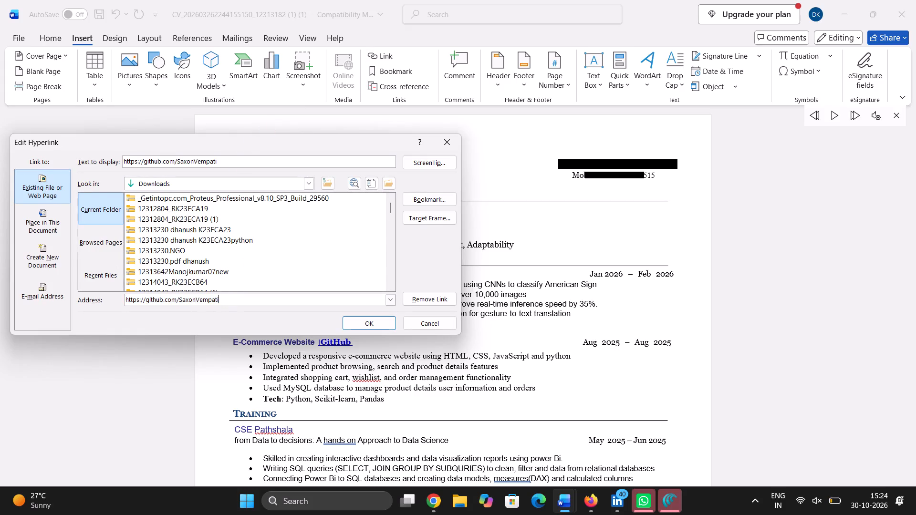
click(245, 156)
click(222, 161)
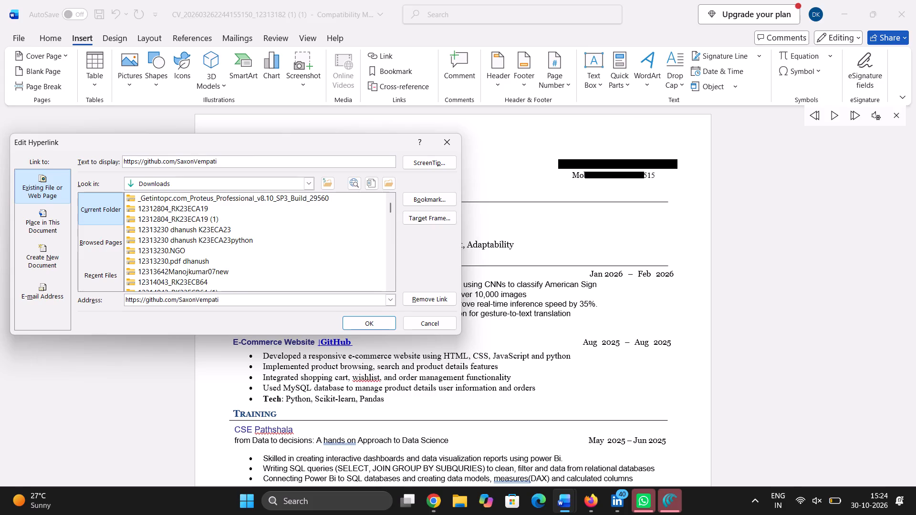
click(348, 325)
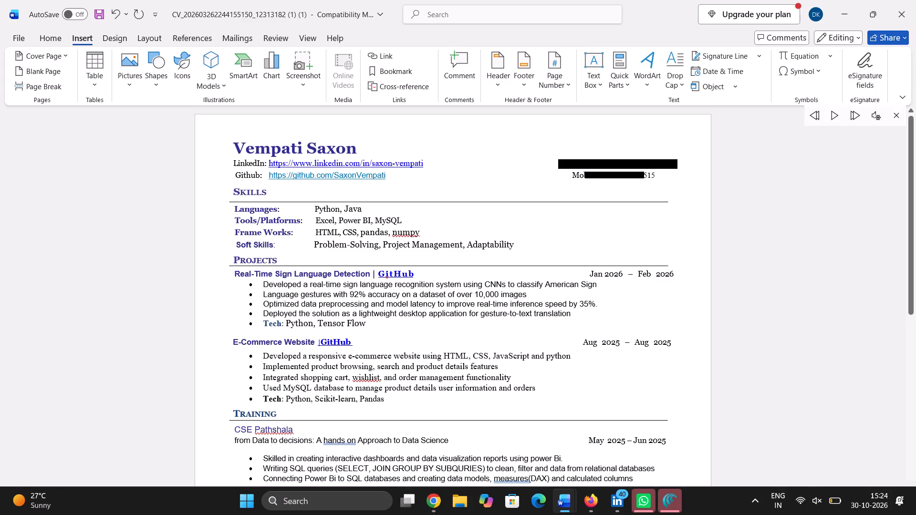
Set the header GitHub link's font colour to the dark blue theme colour.
drag(387, 177, 315, 176)
click(392, 156)
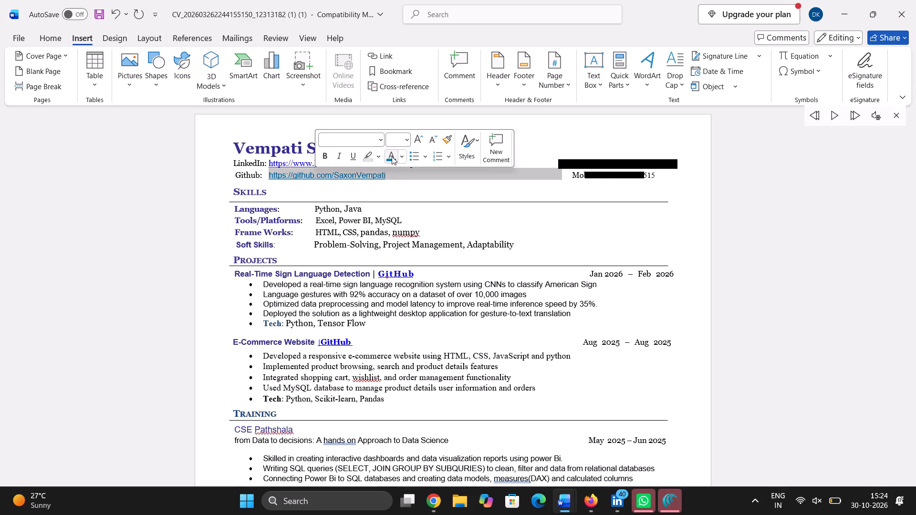
click(401, 156)
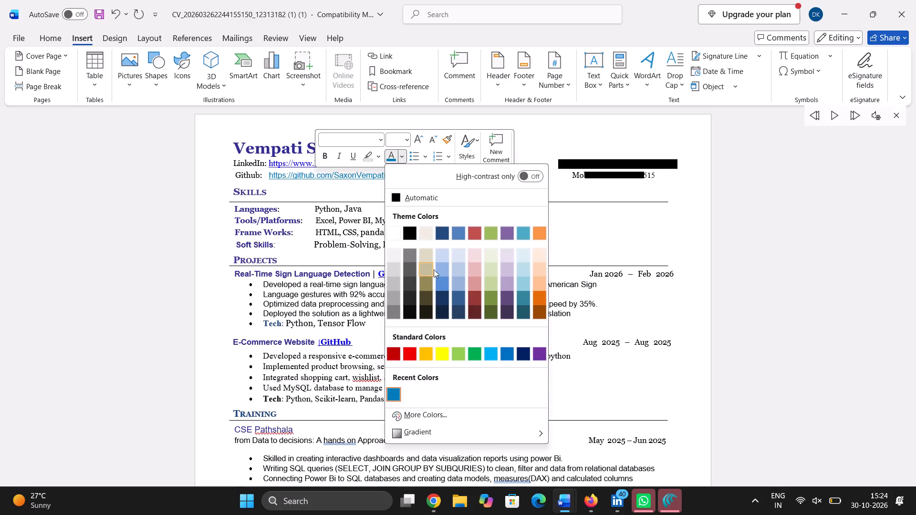
click(442, 227)
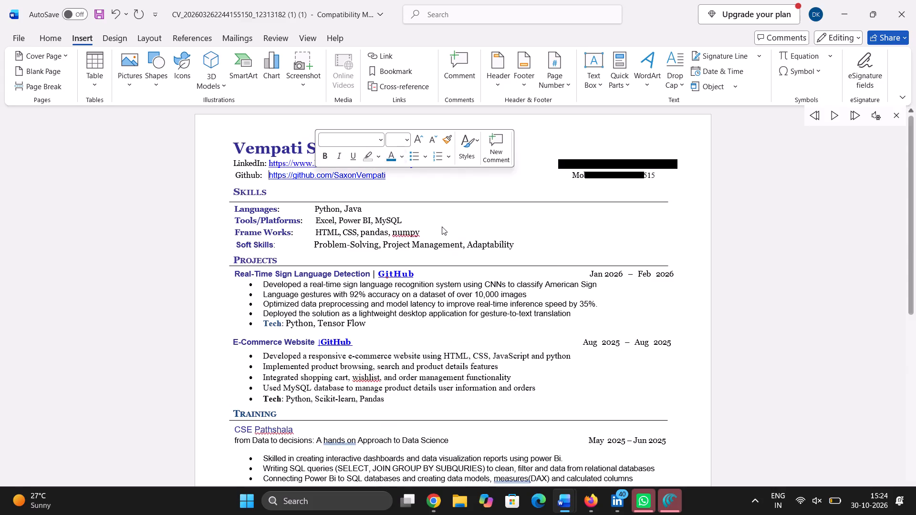
Save a copy of the CV to the Downloads folder as a PDF, with a file name beginning "Saxon_".
click(412, 179)
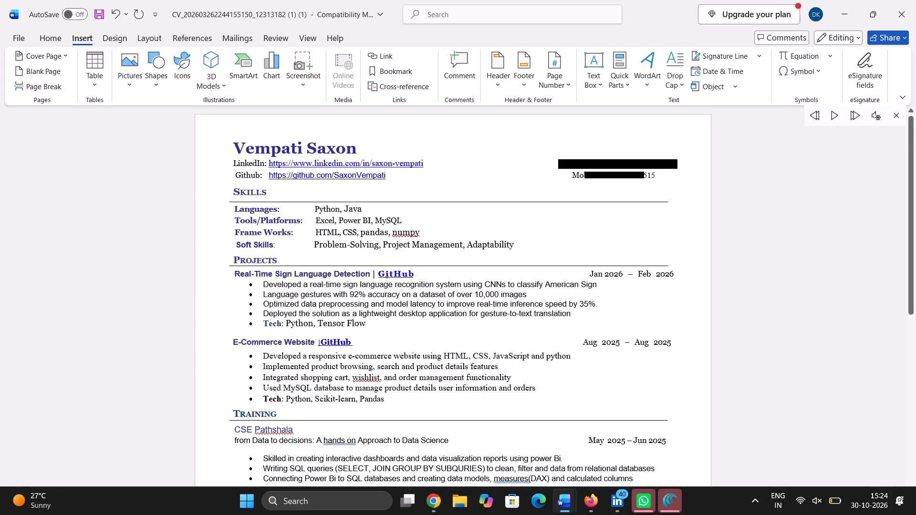
click(20, 36)
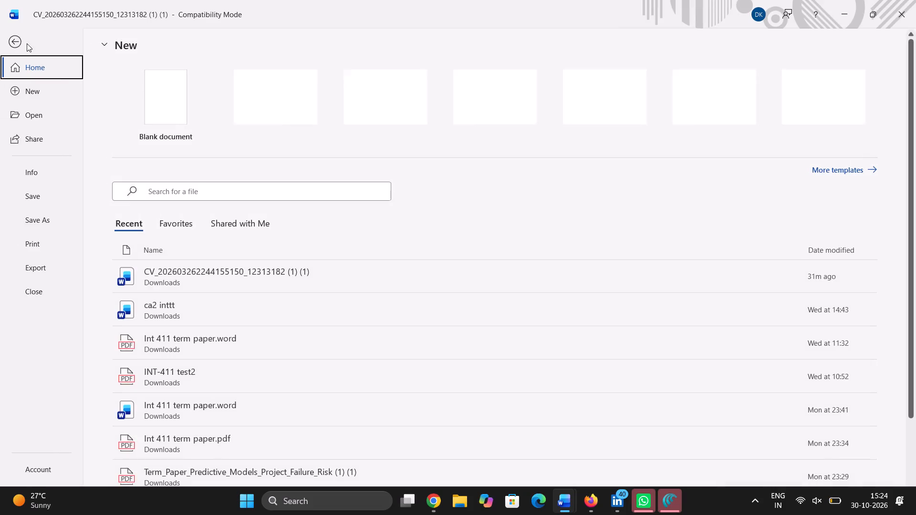
click(39, 217)
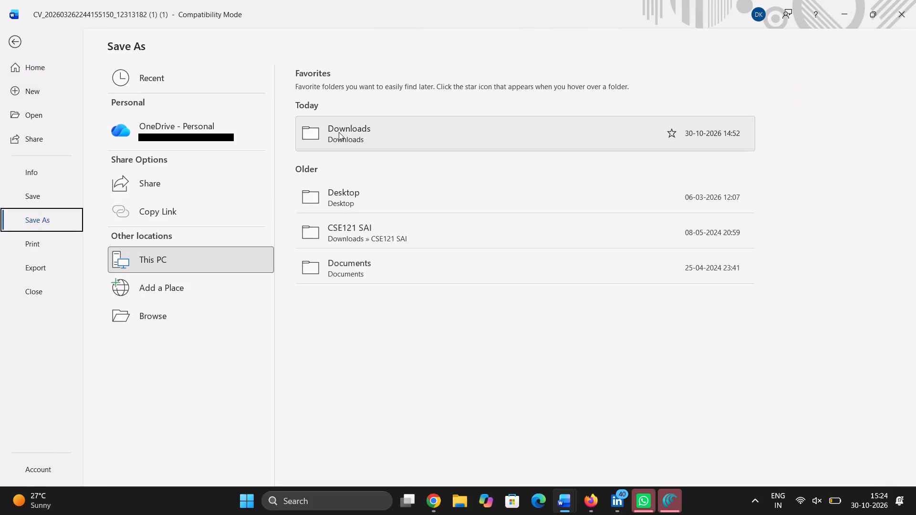
click(339, 132)
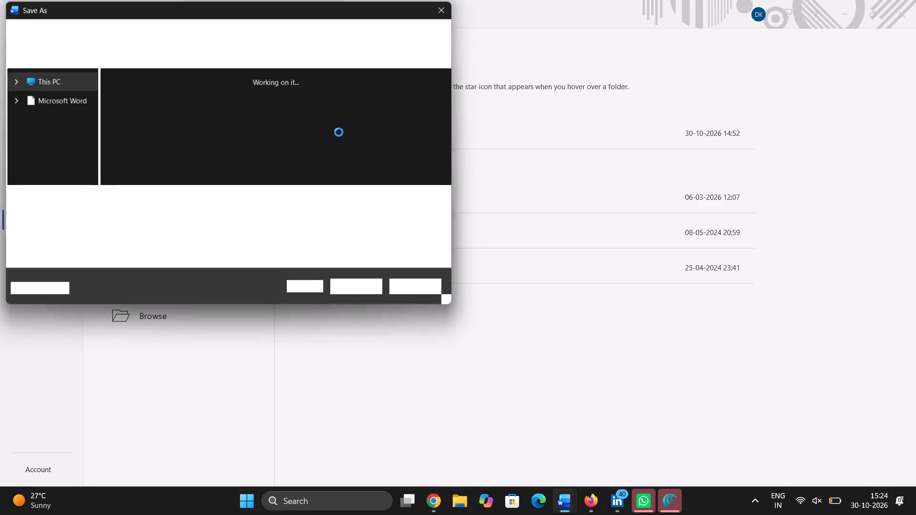
click(174, 210)
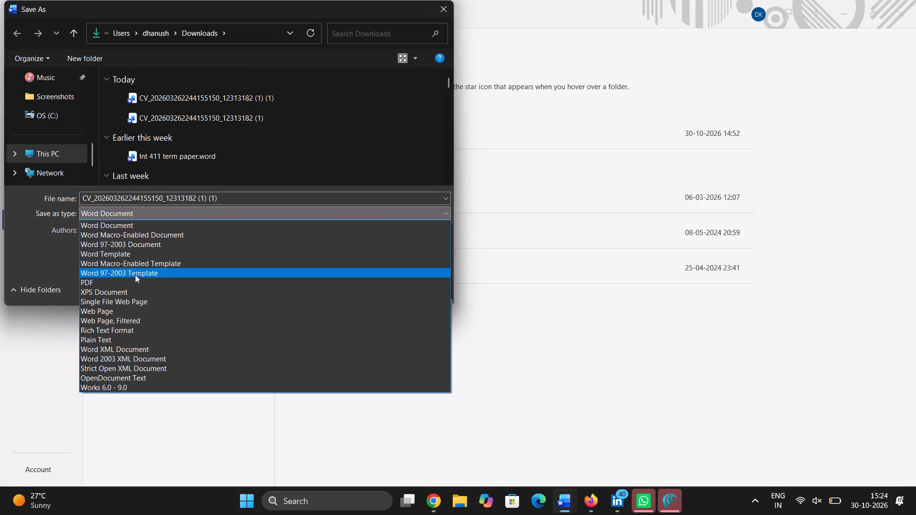
click(125, 280)
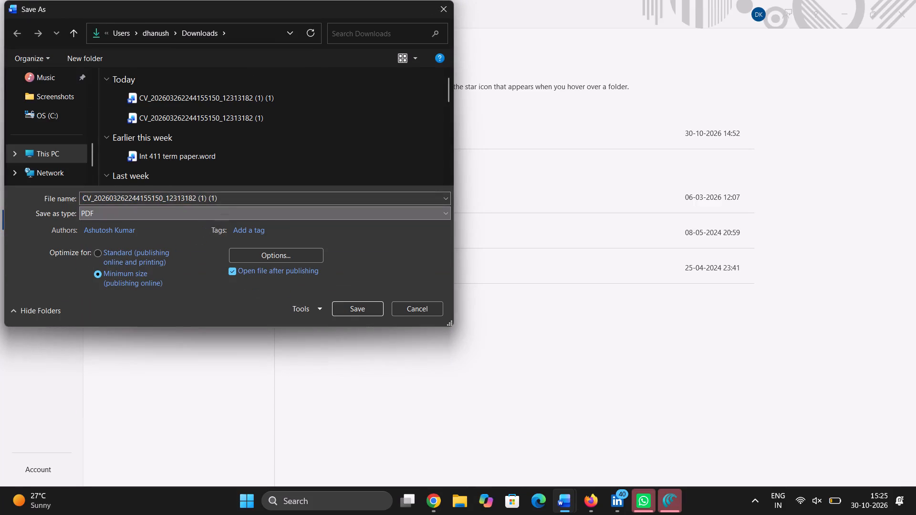
click(221, 199)
key(BackSpace)
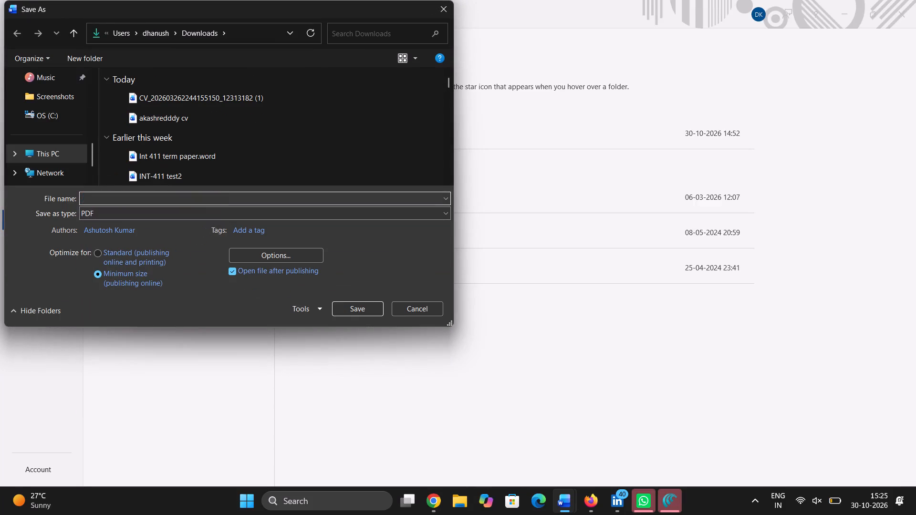
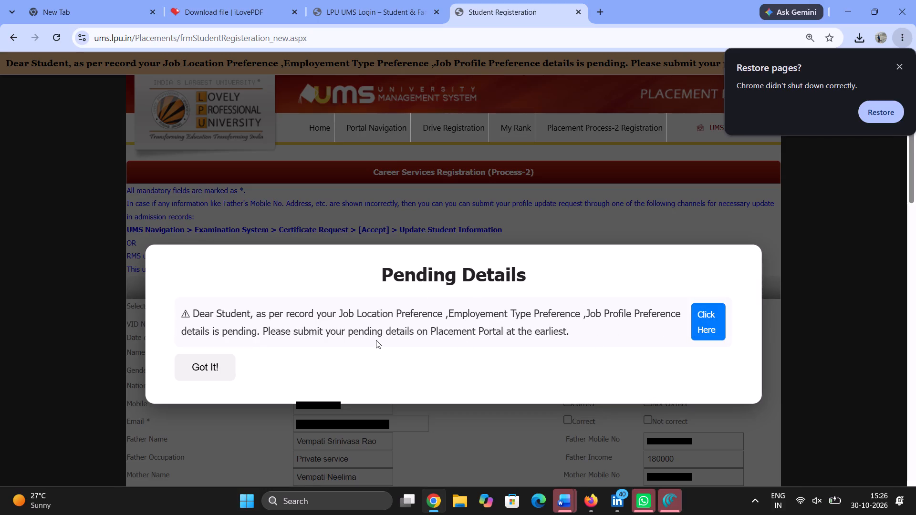
Dismiss the pending details notice and open the placement portal's Upload CV/Documents page.
click(205, 373)
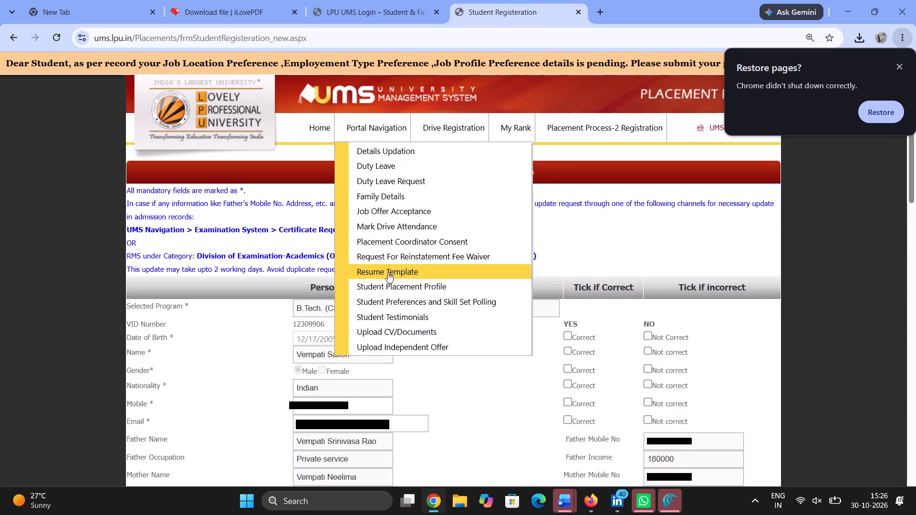
click(380, 327)
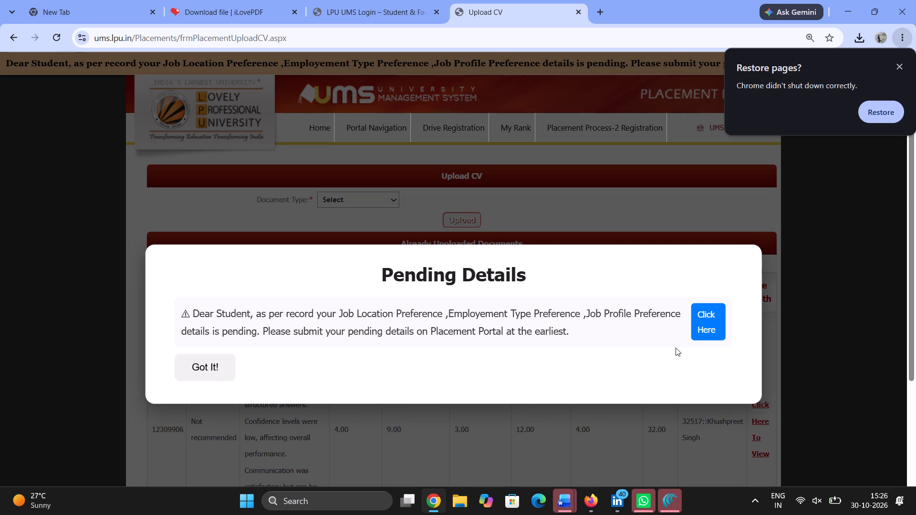
Set the document type to CV/Resume:CV and the CV type to General CV, dismissing the pending details notices.
click(217, 366)
click(339, 202)
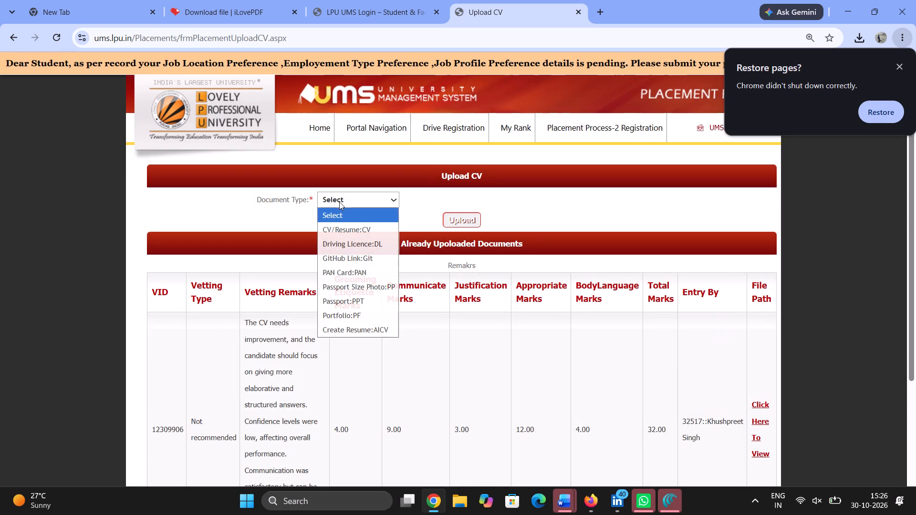
click(340, 229)
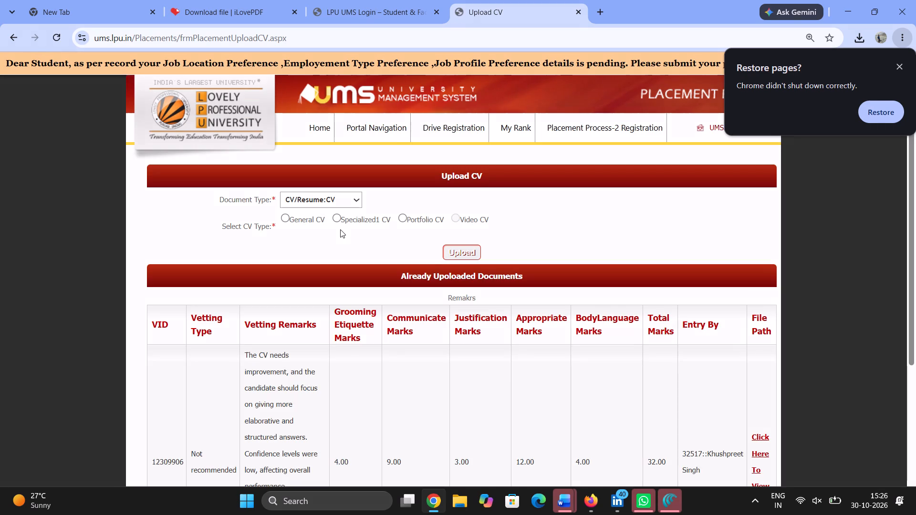
click(215, 371)
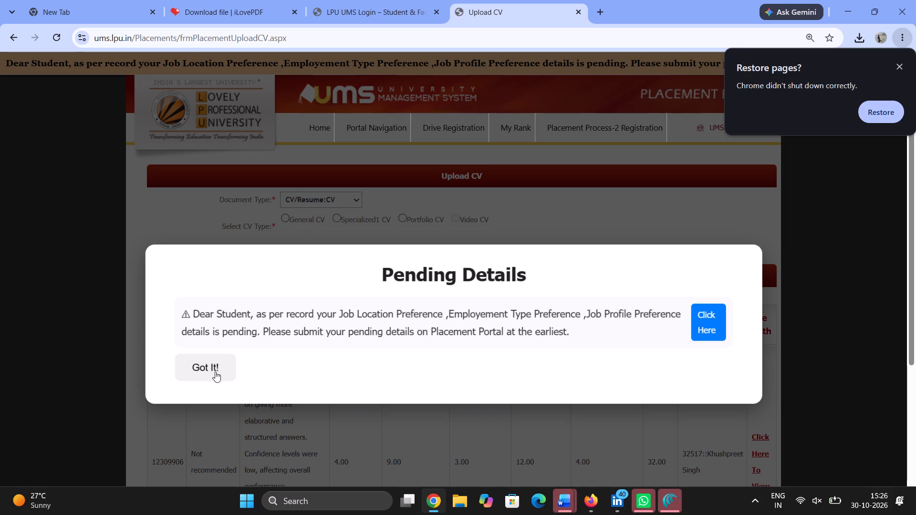
click(284, 216)
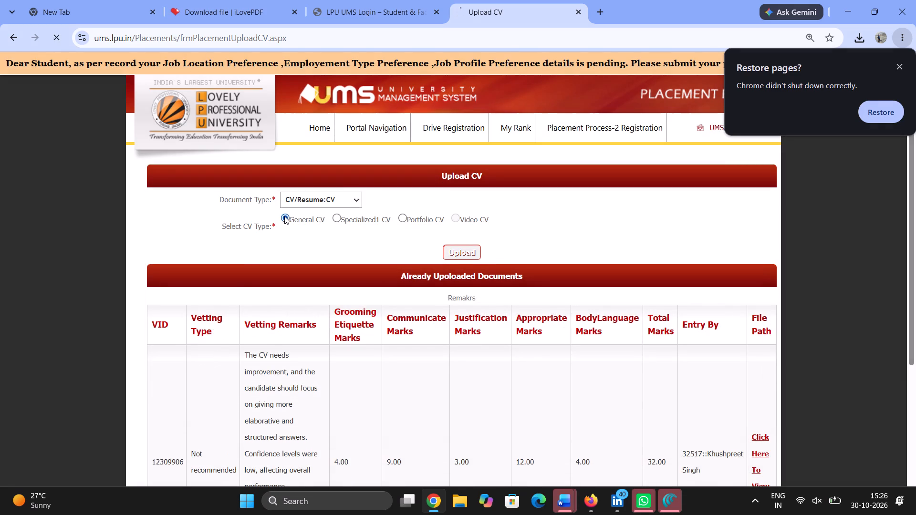
scroll(380, 368, down, 1)
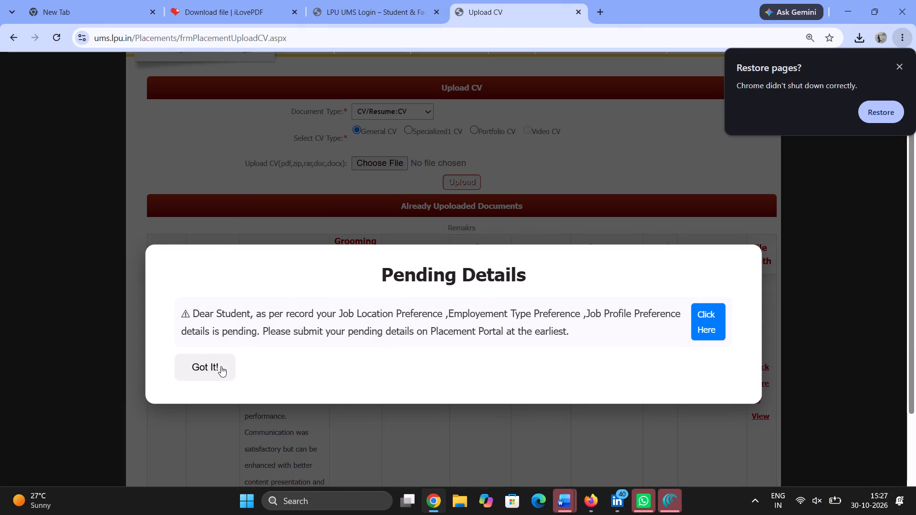
click(221, 366)
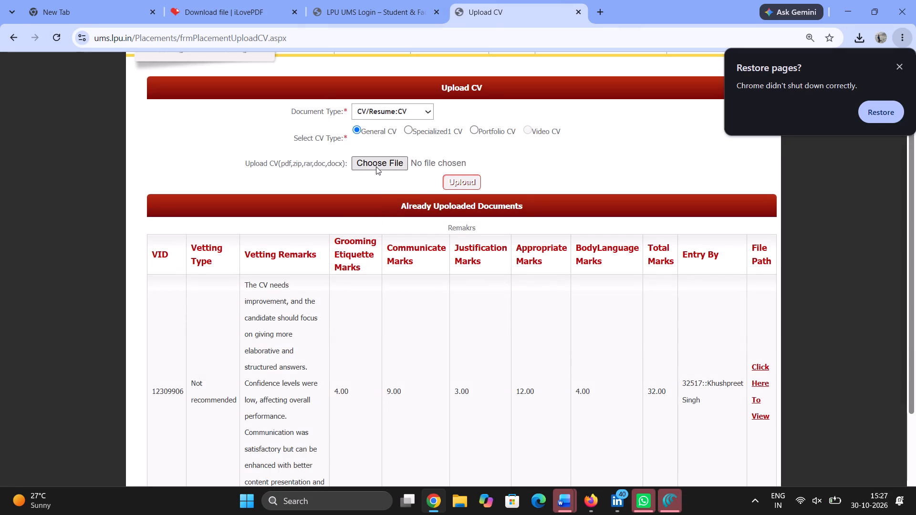
Upload Saxon_cv.pdf from the Downloads folder as the General CV and dismiss the pending details notice.
click(376, 166)
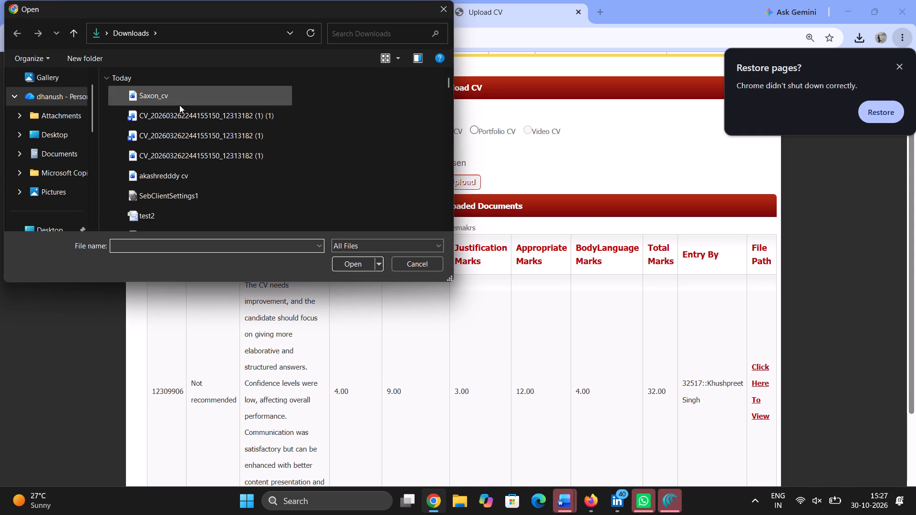
click(179, 105)
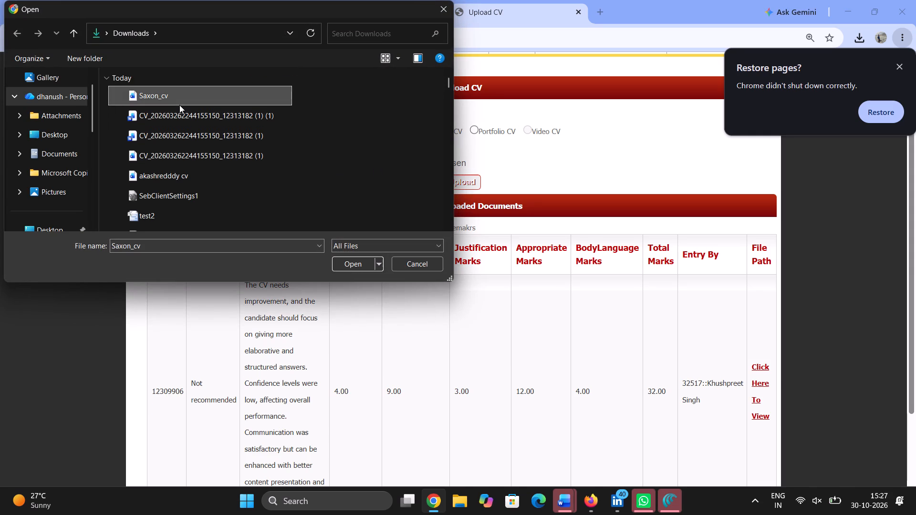
click(345, 269)
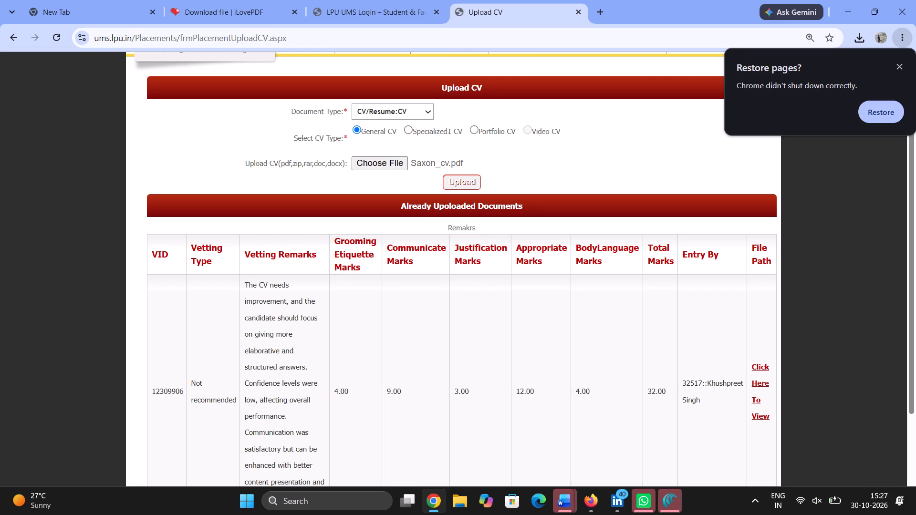
click(448, 183)
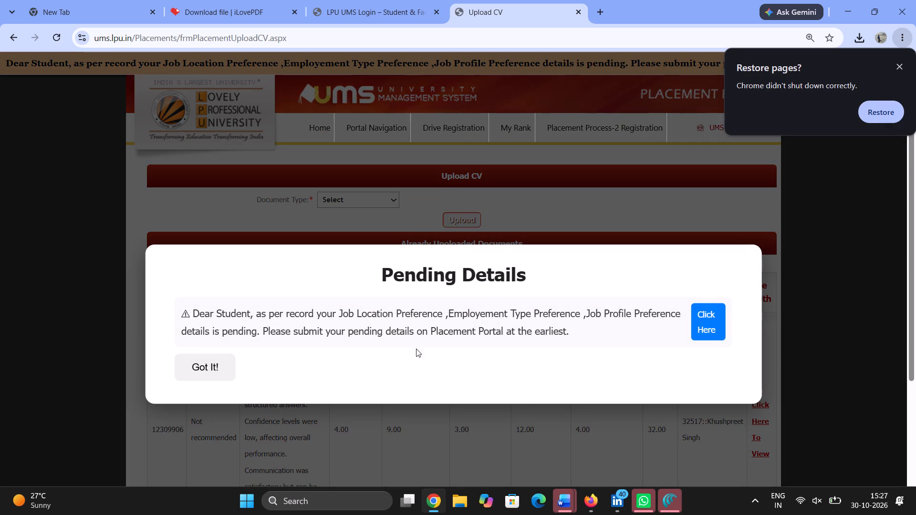
click(212, 358)
Download the CV/Resume document dated 30 Oct 2026 from the already uploaded documents.
scroll(212, 358, down, 3)
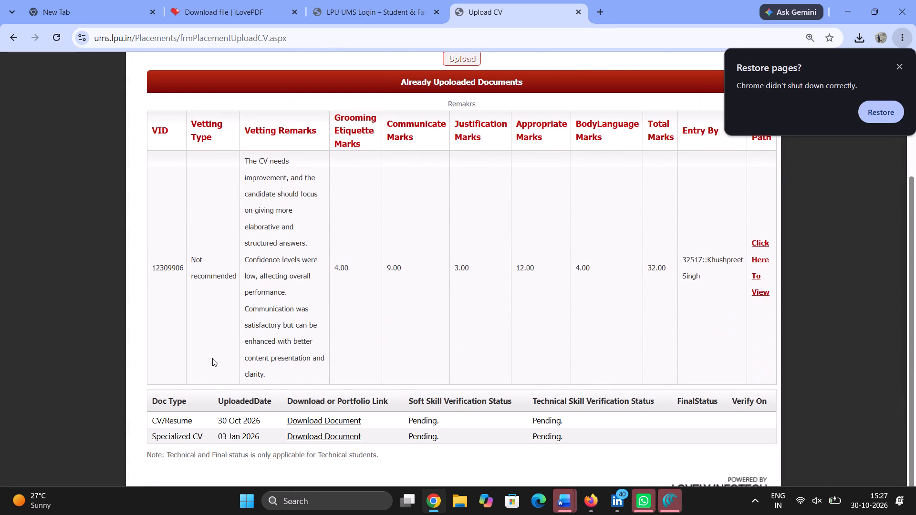
scroll(212, 358, down, 1)
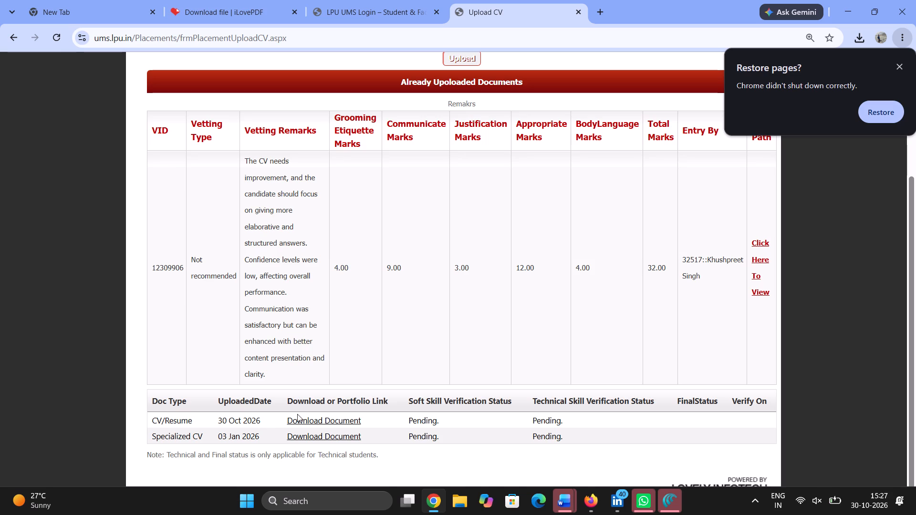
click(318, 419)
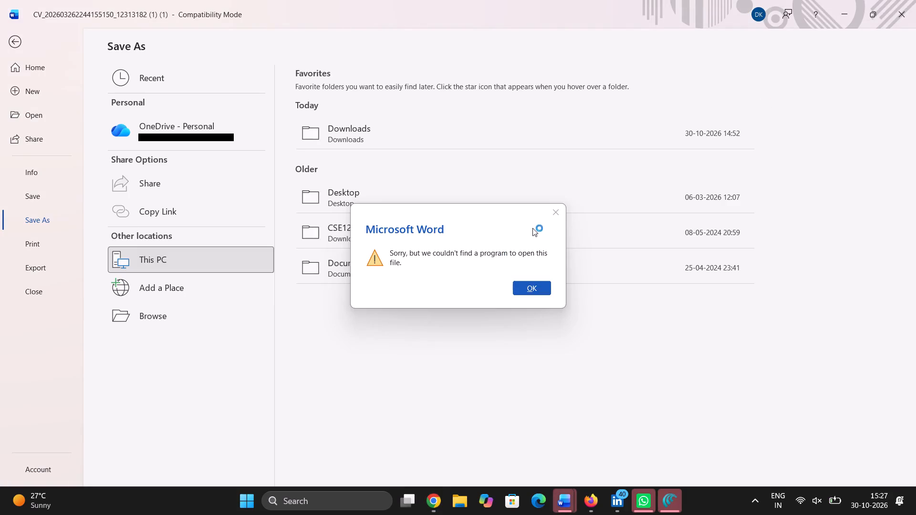
Dismiss the Word alert and close the CV document without saving its changes.
click(526, 289)
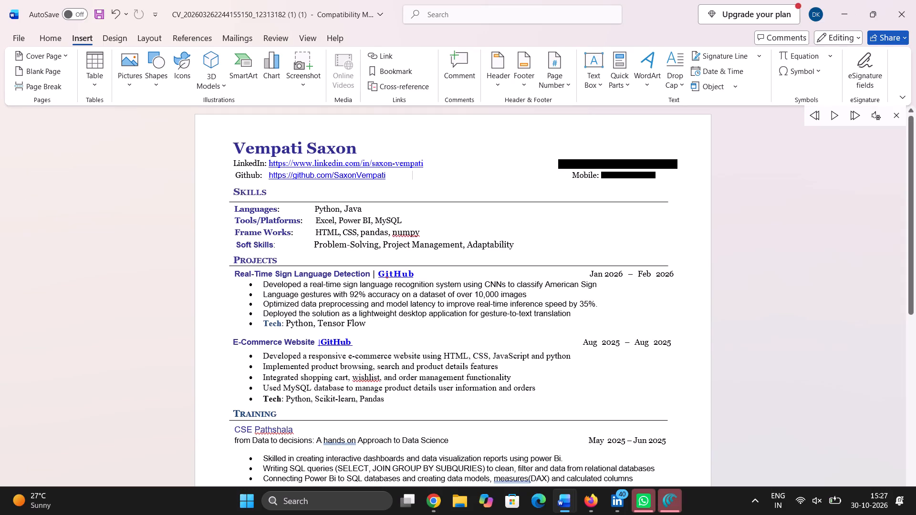
click(910, 0)
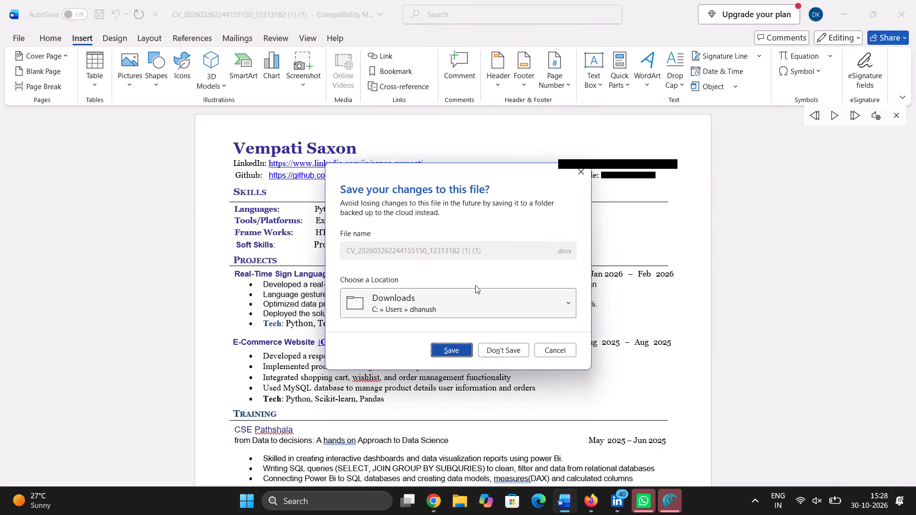
click(136, 244)
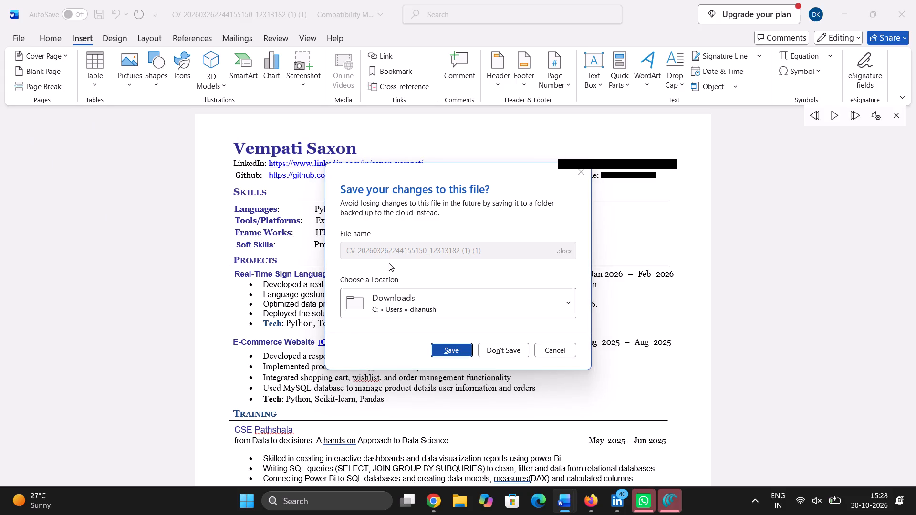
click(498, 349)
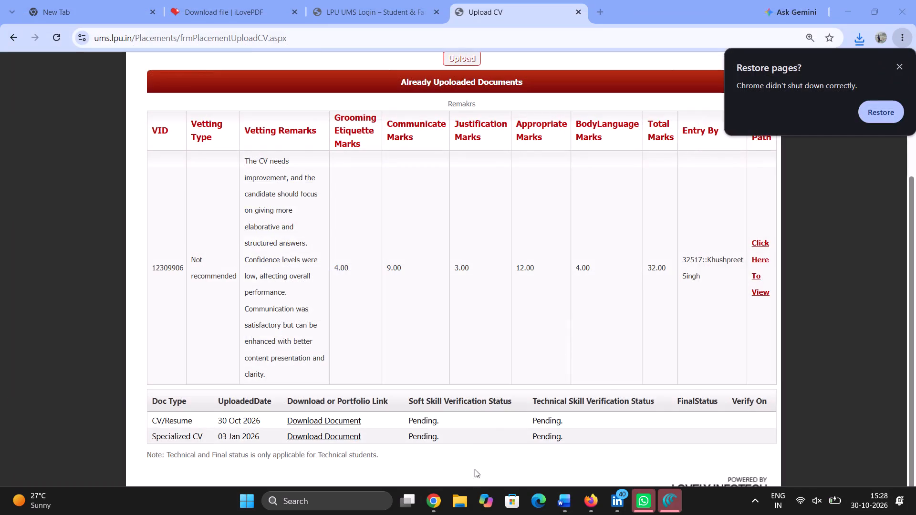
Check the Downloads folder in File Explorer for the downloaded CV, then minimize the window.
click(460, 500)
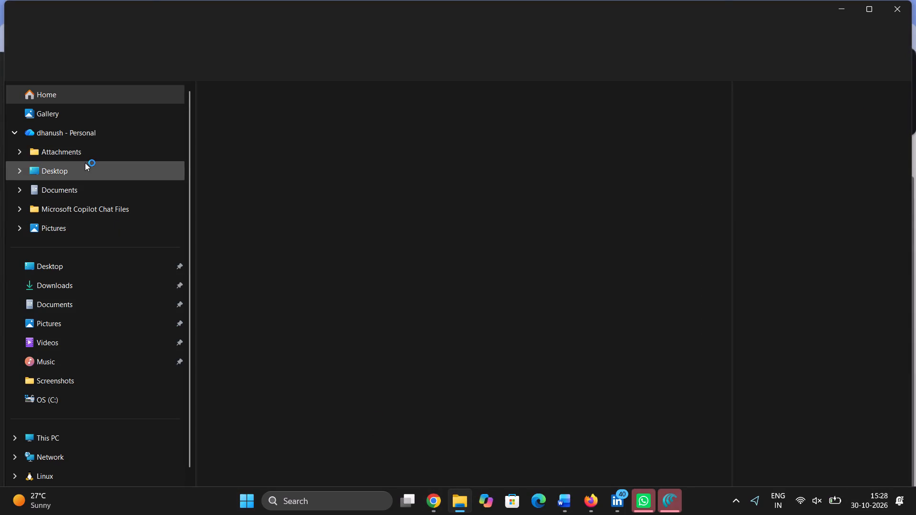
click(80, 283)
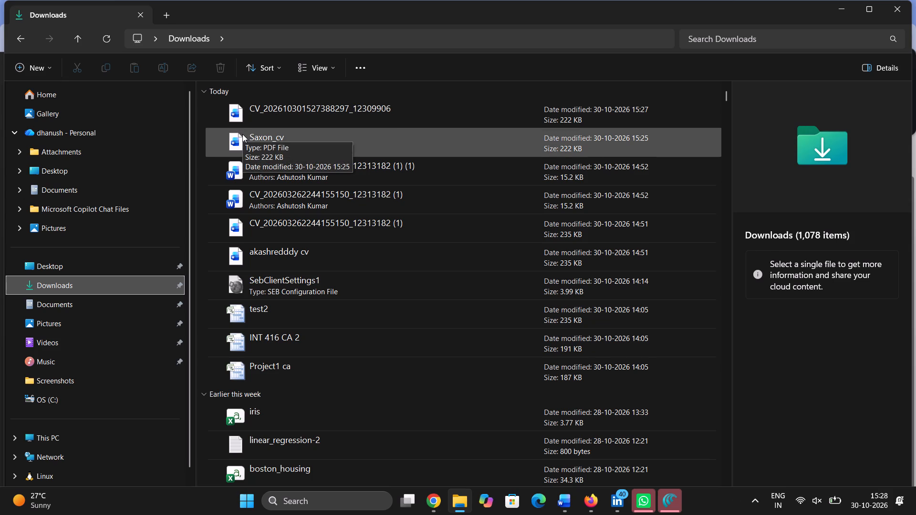
click(840, 4)
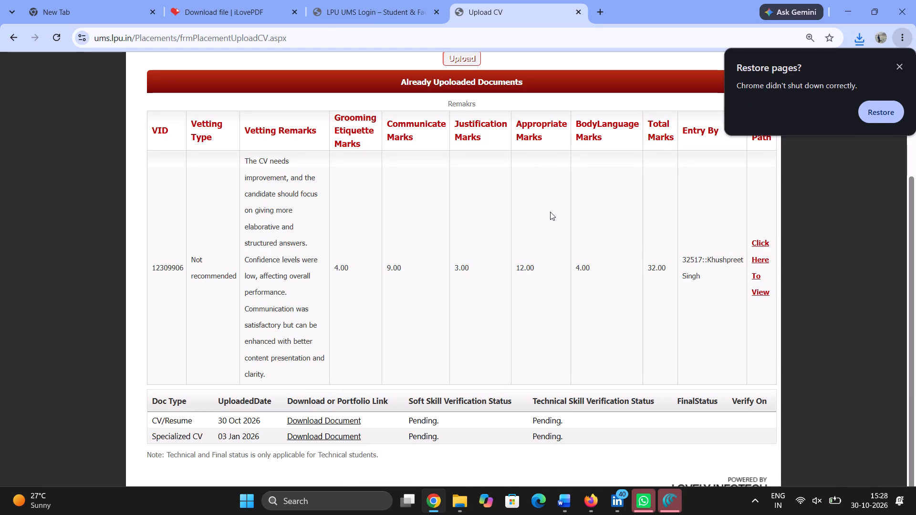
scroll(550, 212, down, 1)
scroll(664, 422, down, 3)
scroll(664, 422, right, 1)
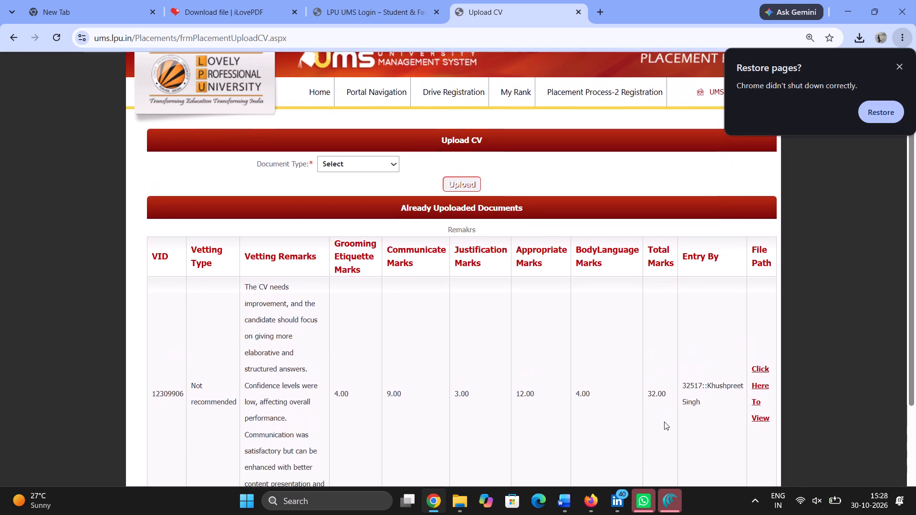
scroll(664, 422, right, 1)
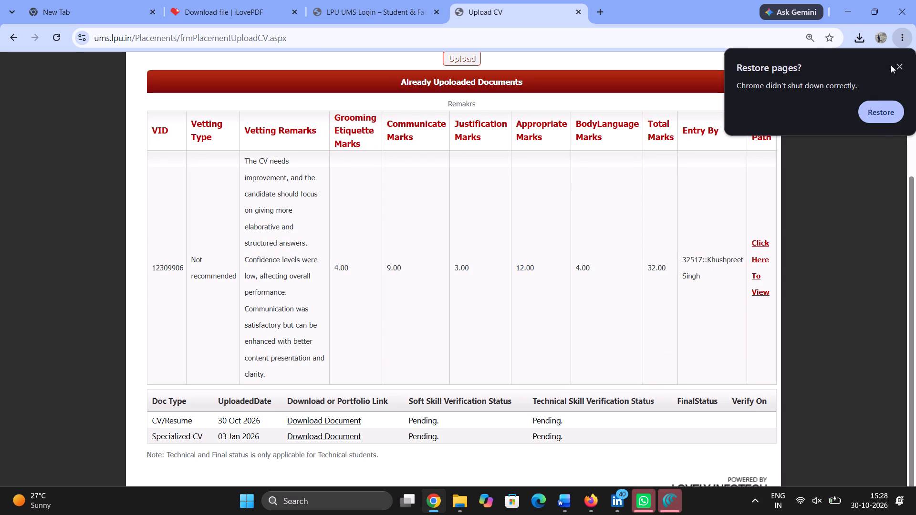
Dismiss the browser's prompt to restore pages.
click(898, 65)
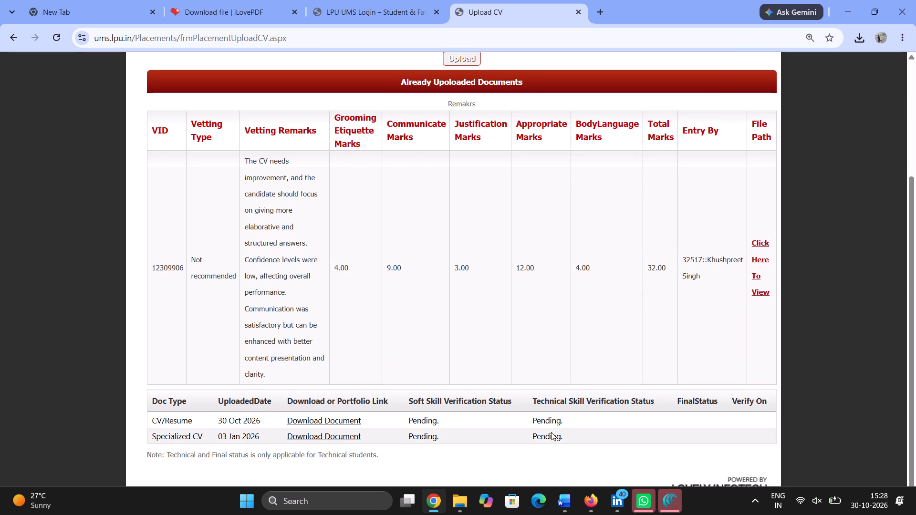
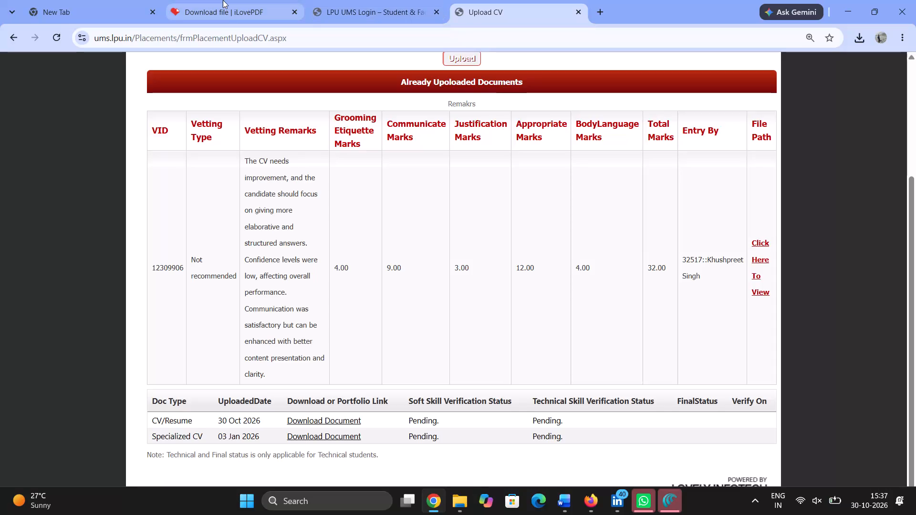
click(453, 504)
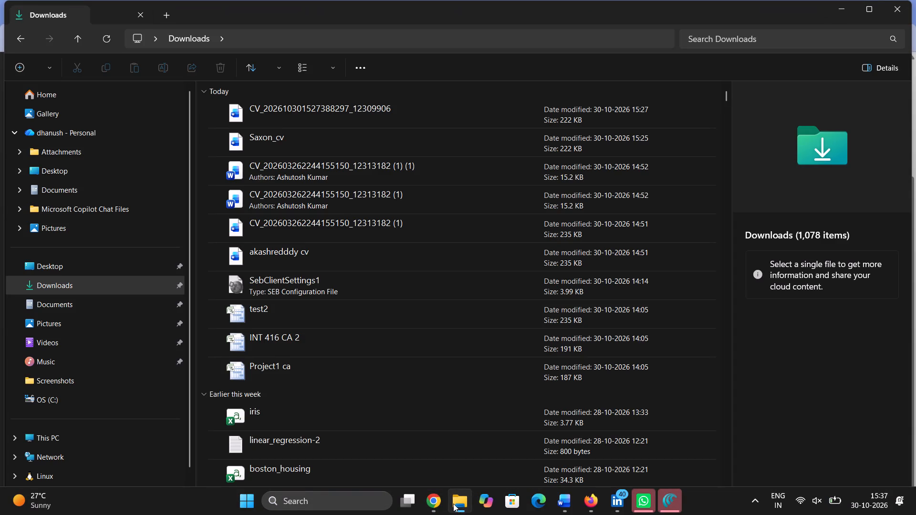
double_click(274, 113)
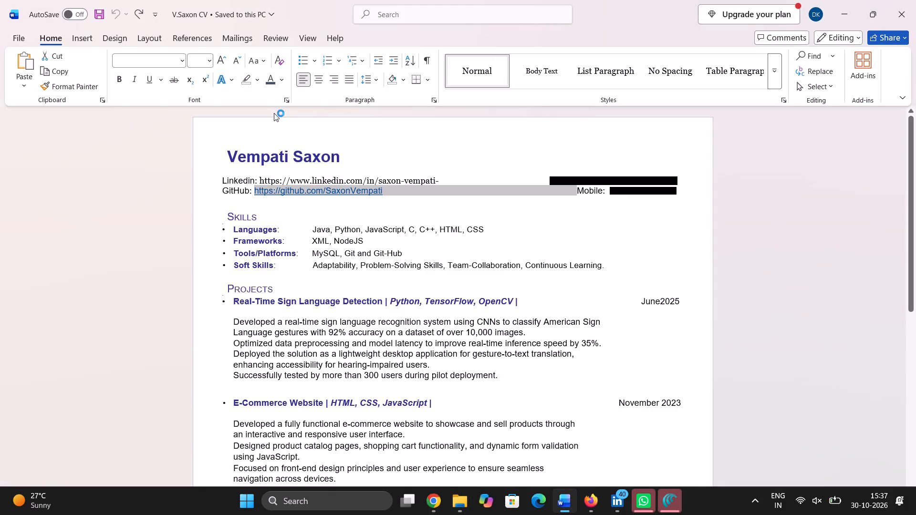
click(763, 252)
Cancel the document that is opening in Protected View in Word.
click(902, 19)
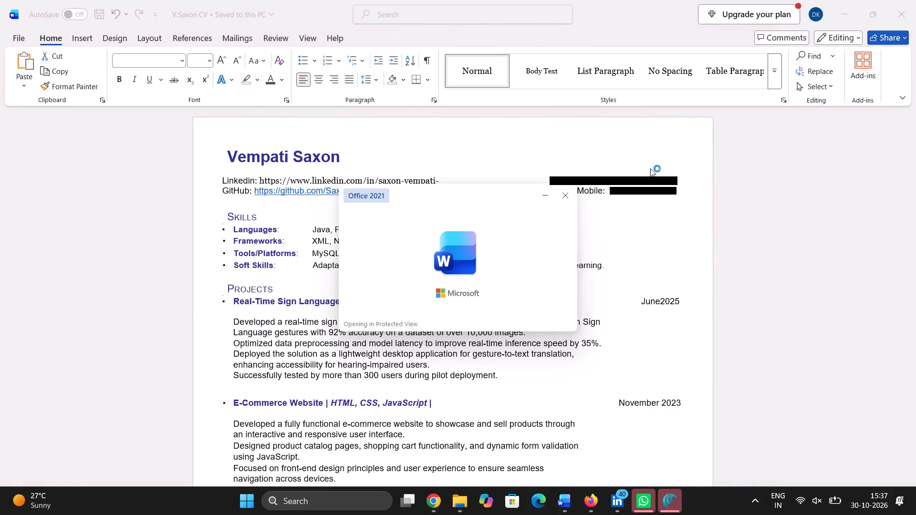
click(559, 195)
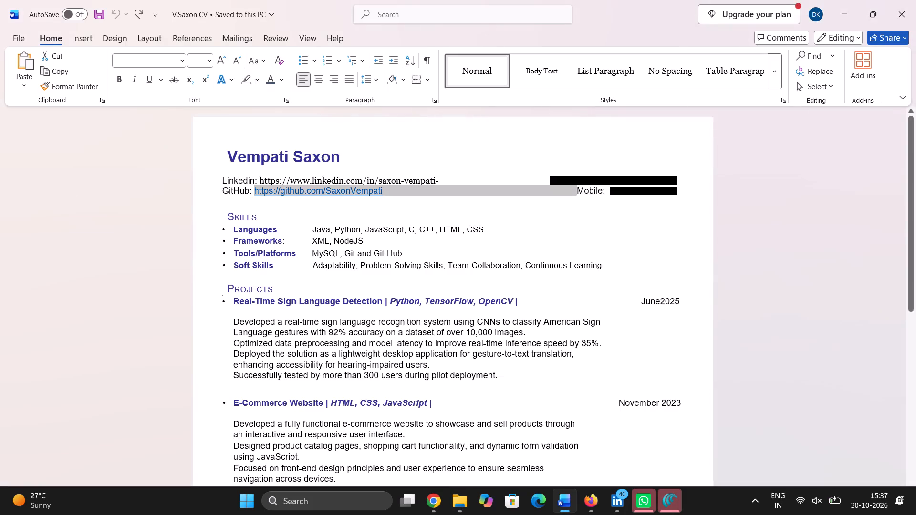
Look through the open CV document down to its certificates, achievements and education sections.
click(792, 226)
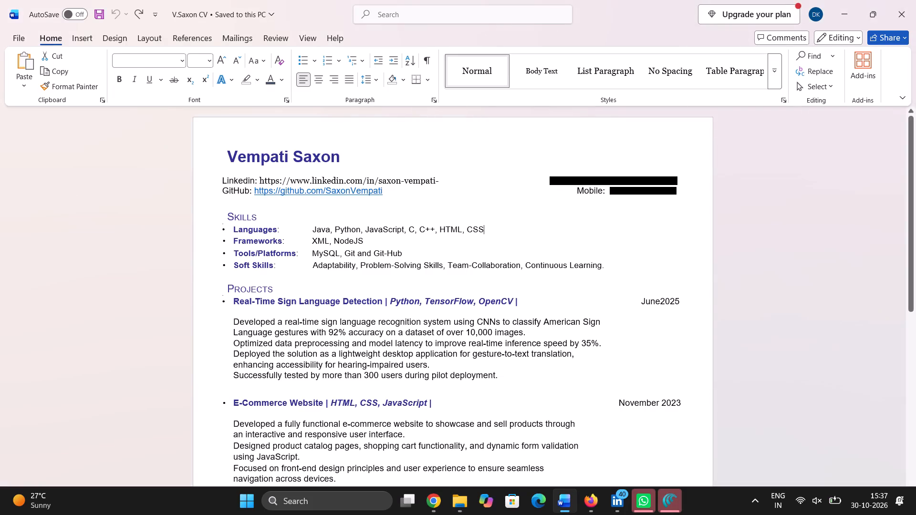
scroll(792, 226, down, 6)
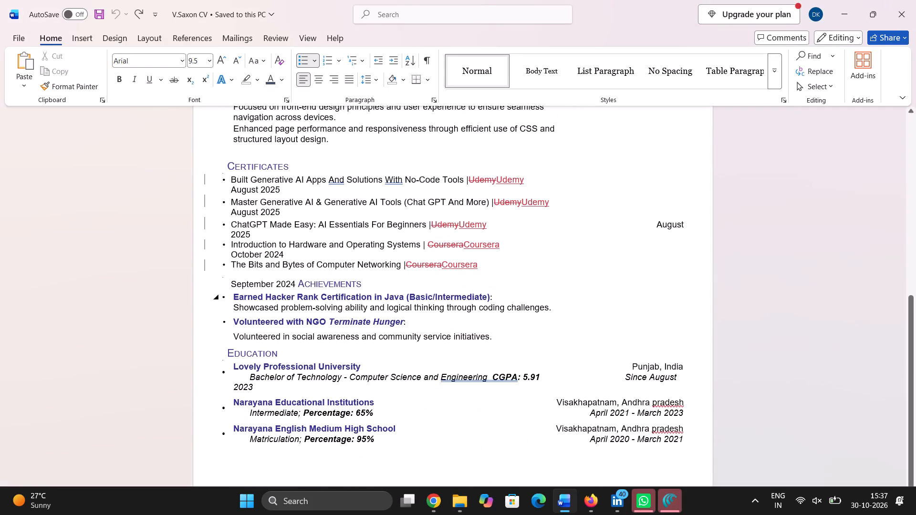